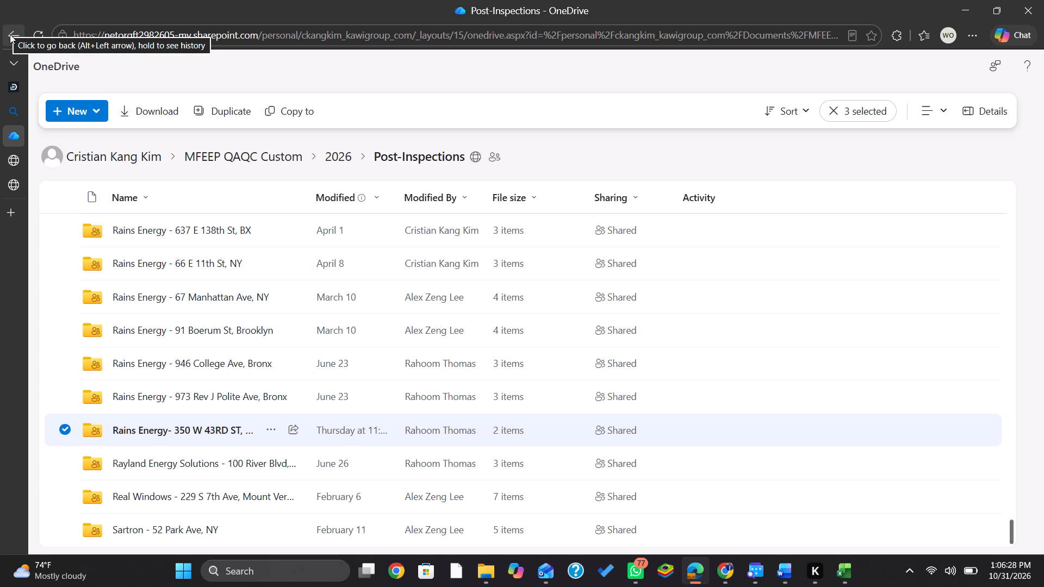
Go back to the 2026 folder and open its Pre-Inspections folder.
click(10, 34)
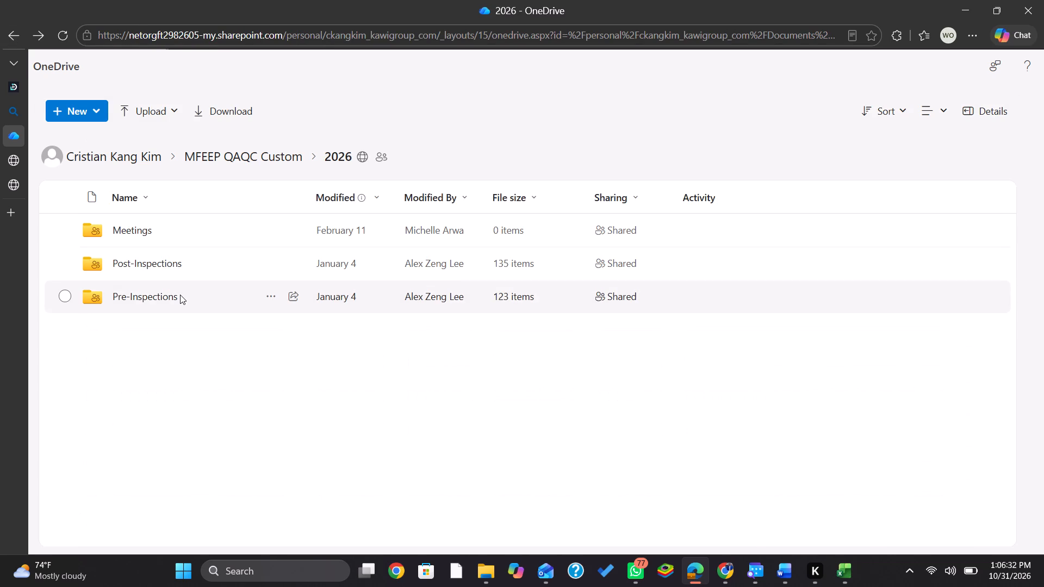
double_click(180, 295)
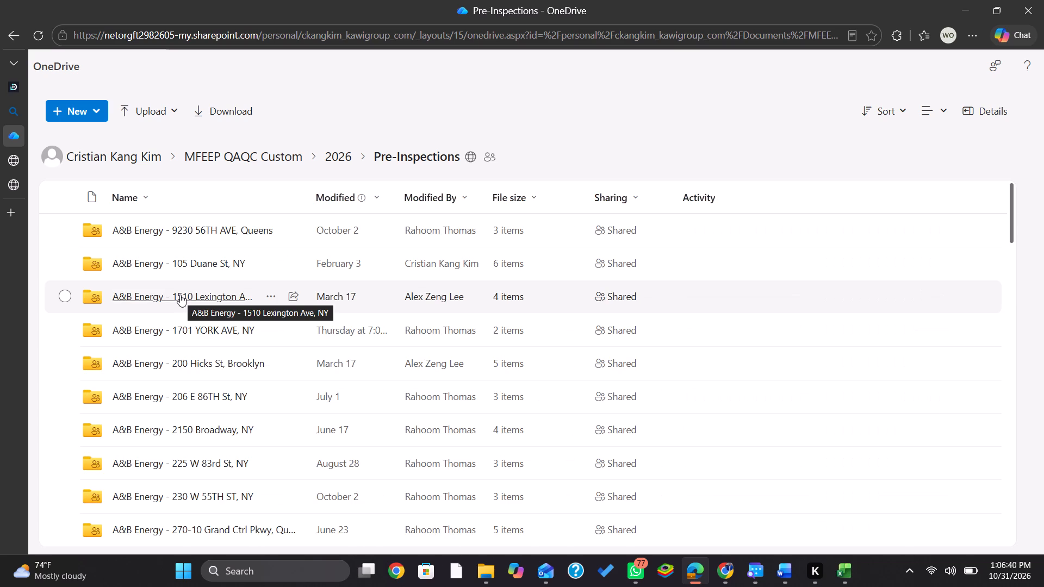
Look through the Pre-Inspections project folders, checking company names, addresses and modified dates for a suitable reference project.
scroll(180, 295, down, 7)
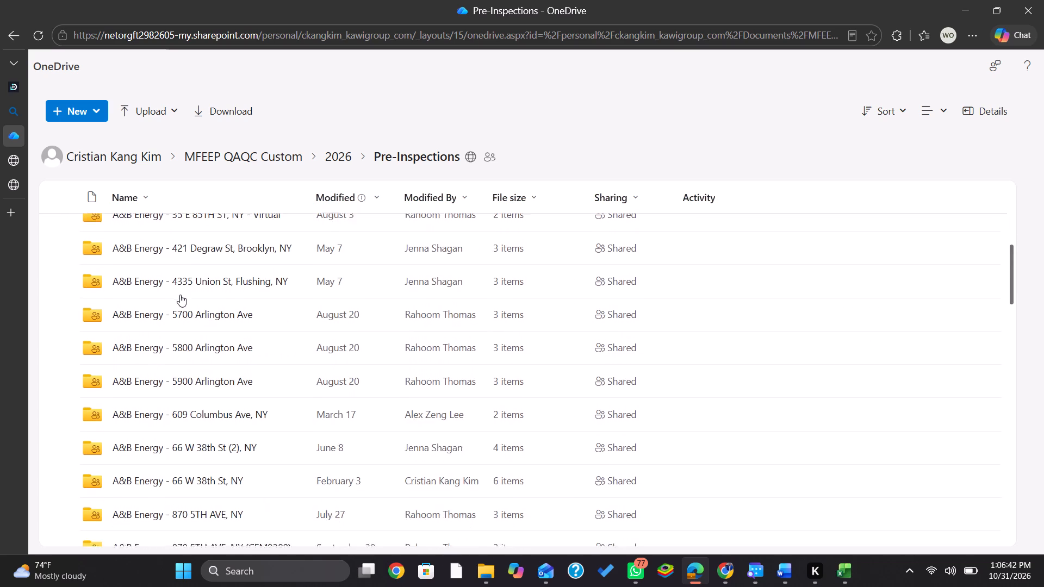
scroll(180, 295, down, 5)
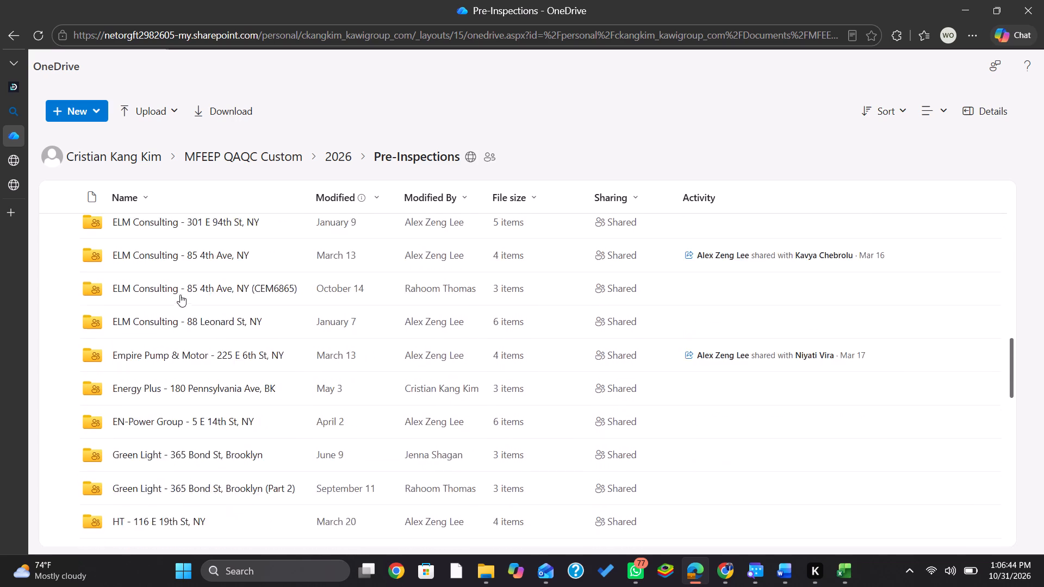
scroll(180, 295, down, 4)
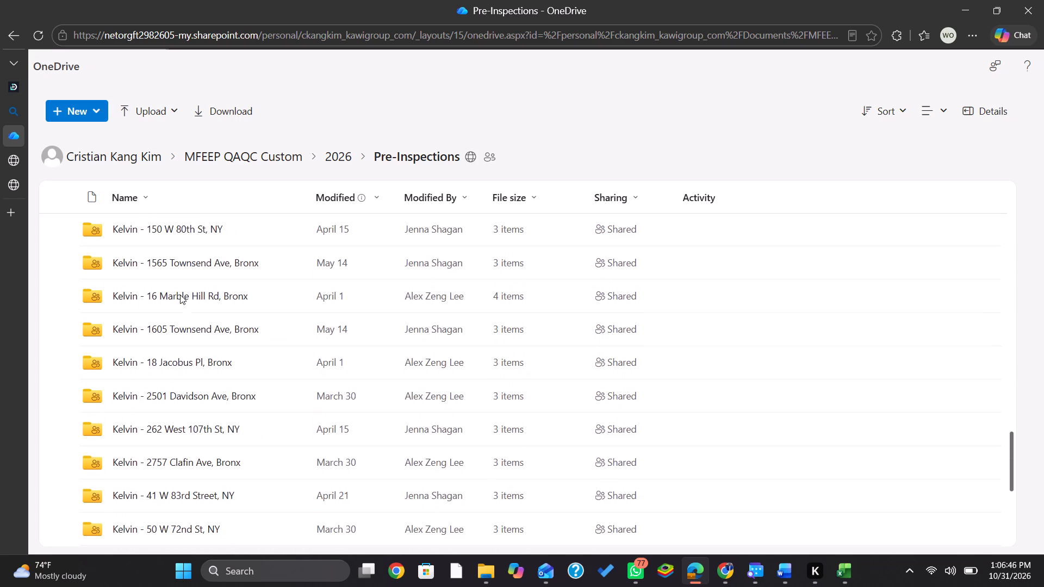
scroll(180, 295, down, 2)
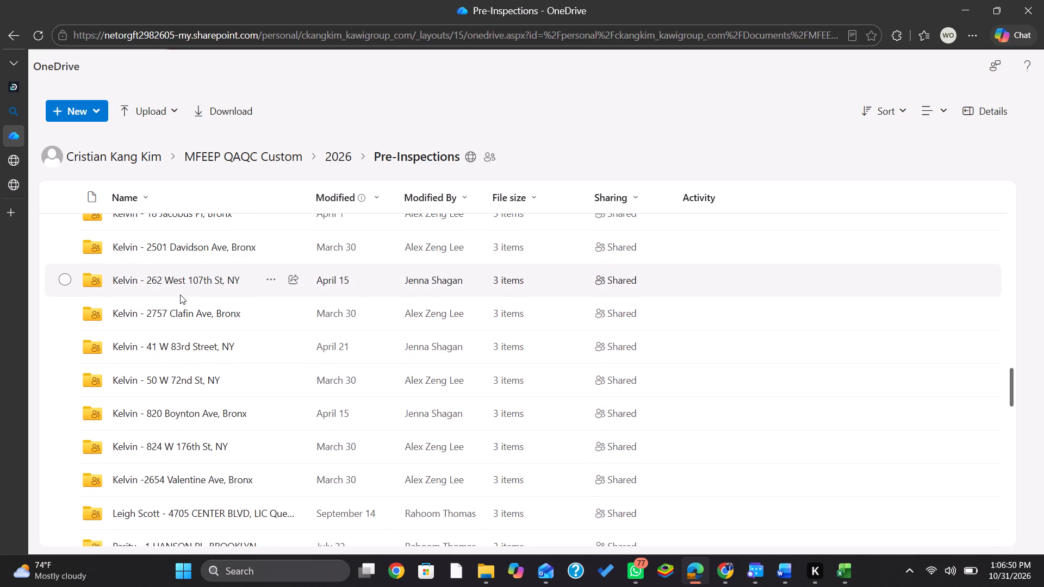
scroll(180, 295, down, 6)
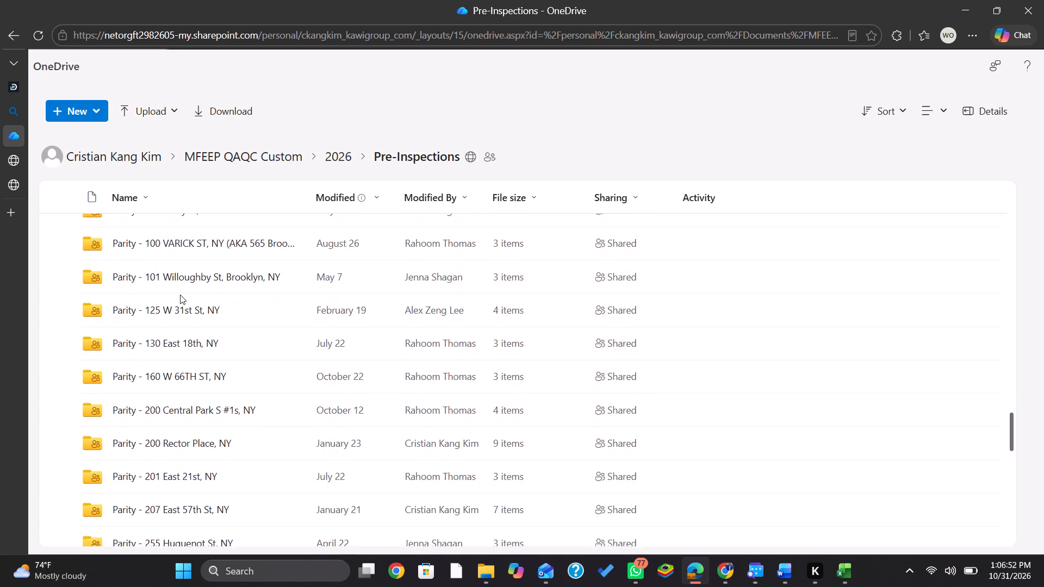
scroll(180, 295, down, 4)
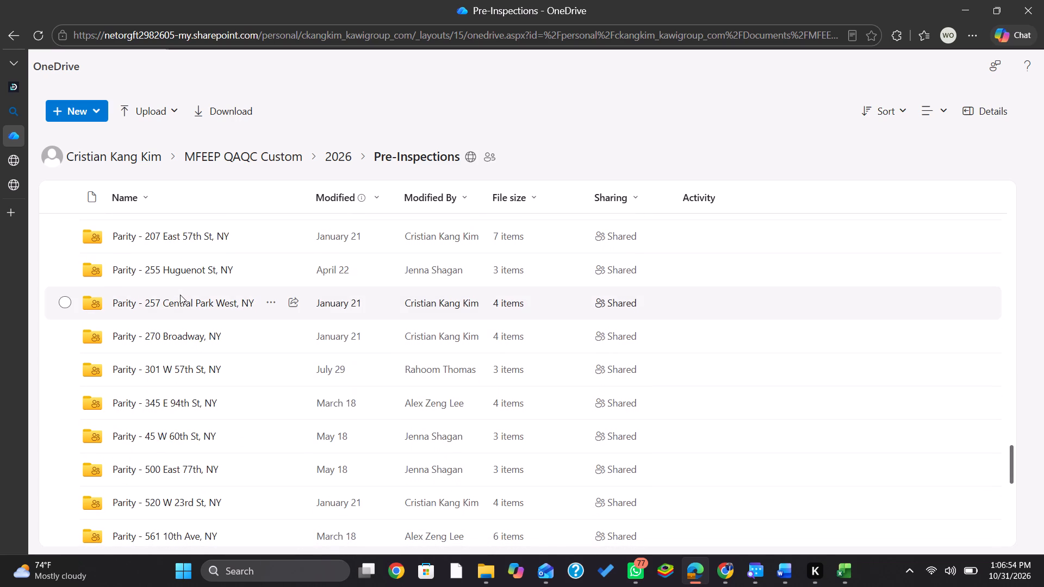
scroll(180, 295, down, 4)
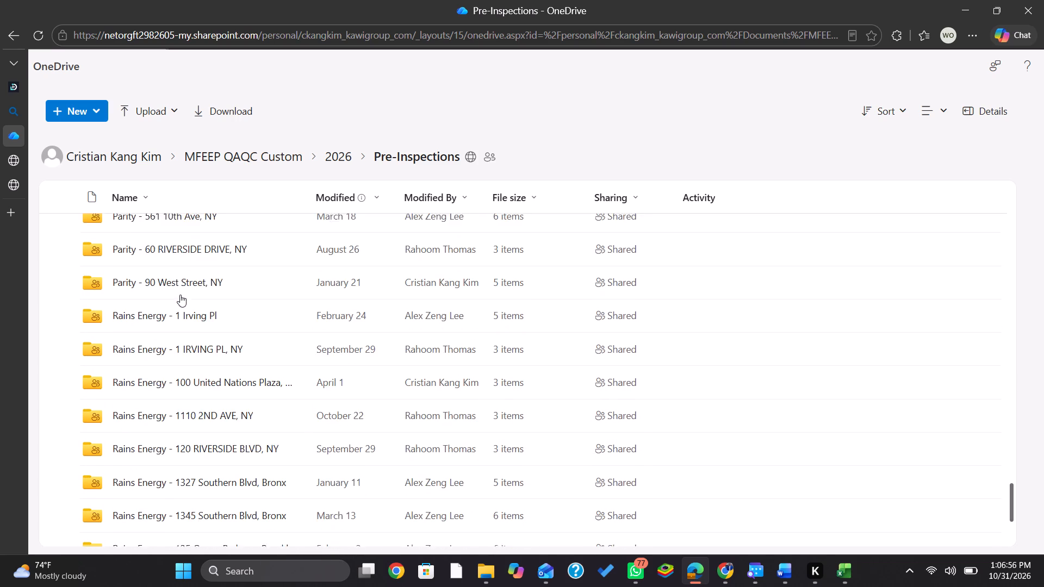
scroll(180, 295, down, 4)
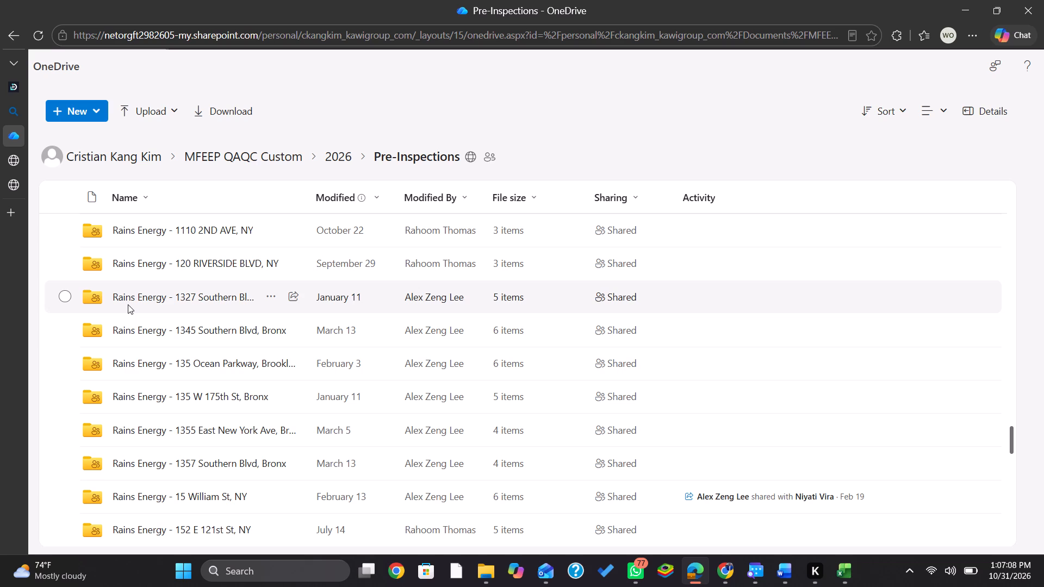
scroll(128, 304, down, 3)
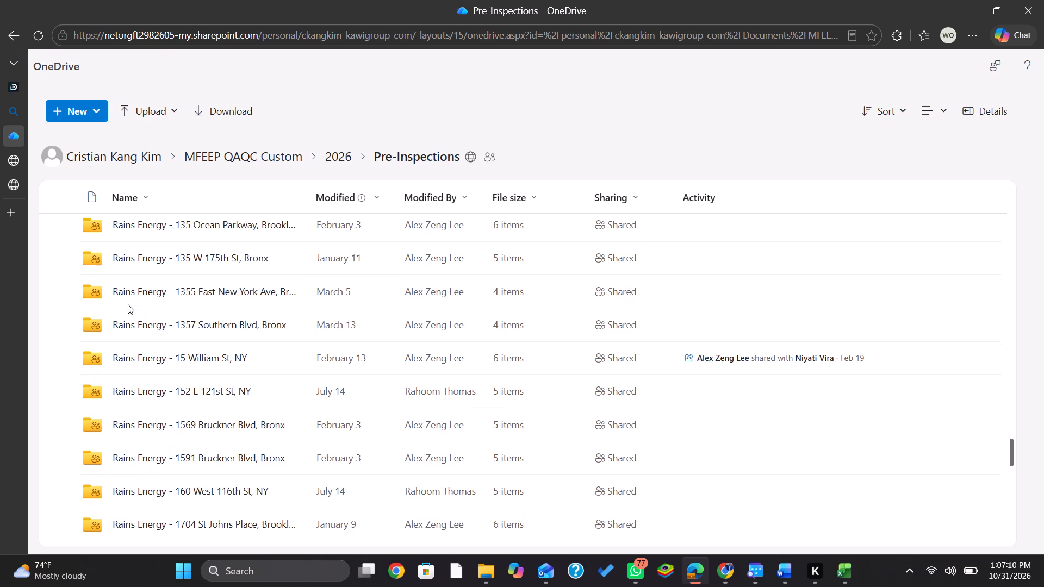
scroll(128, 304, down, 4)
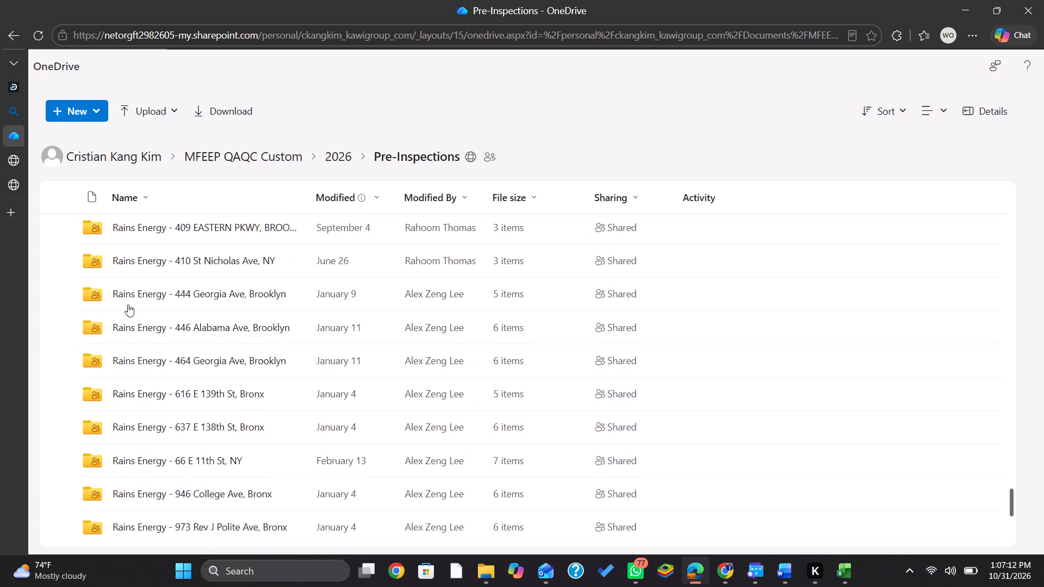
scroll(128, 304, down, 2)
scroll(128, 304, up, 4)
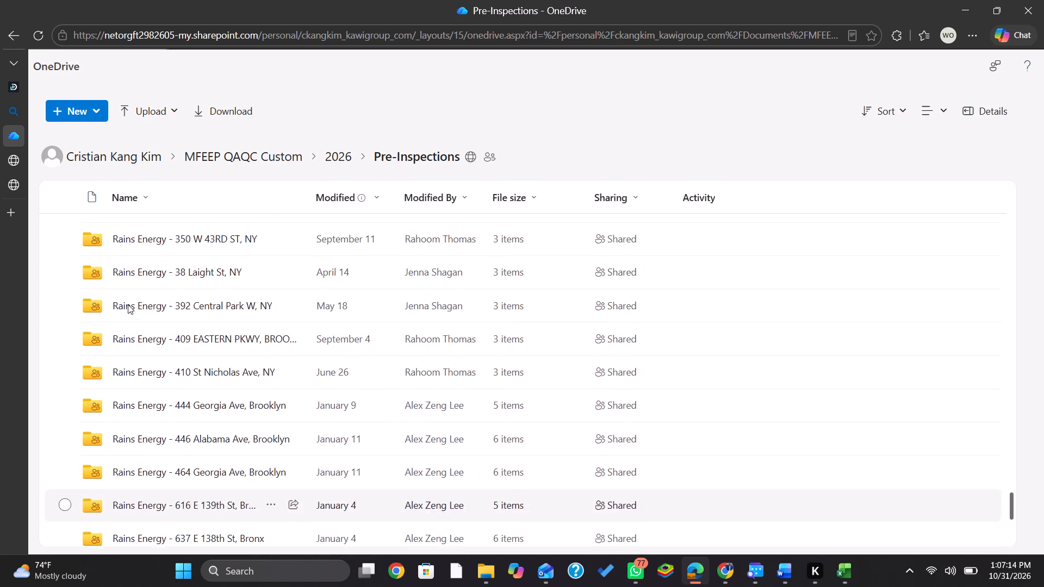
scroll(128, 304, up, 9)
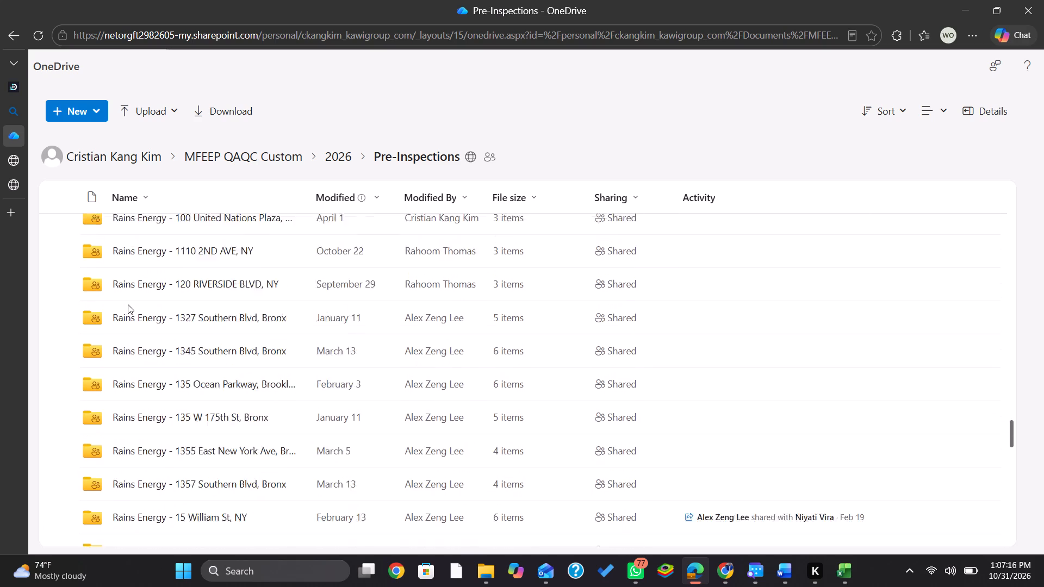
scroll(128, 304, up, 6)
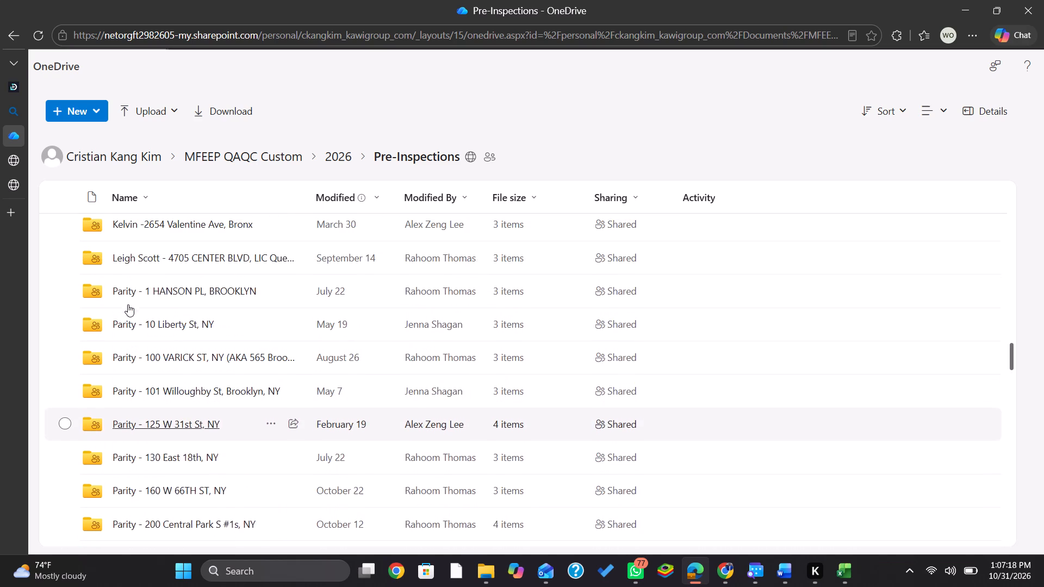
scroll(128, 304, up, 5)
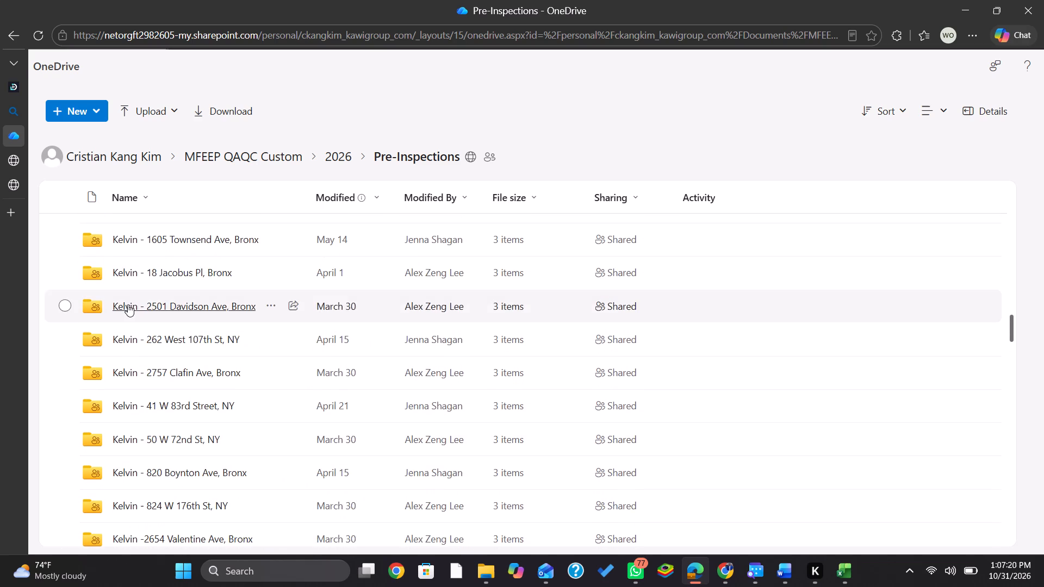
scroll(128, 304, up, 7)
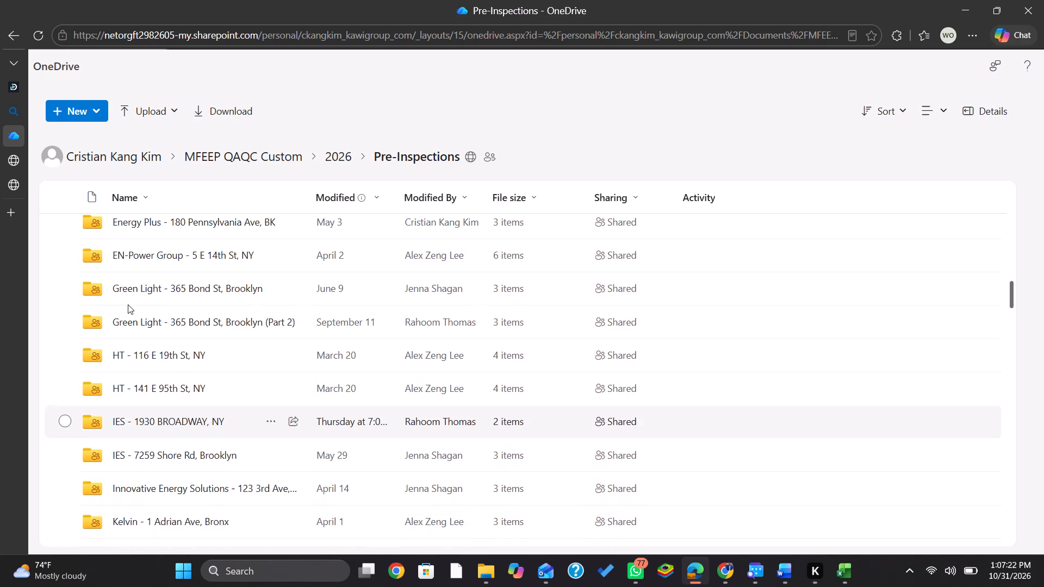
scroll(128, 304, up, 3)
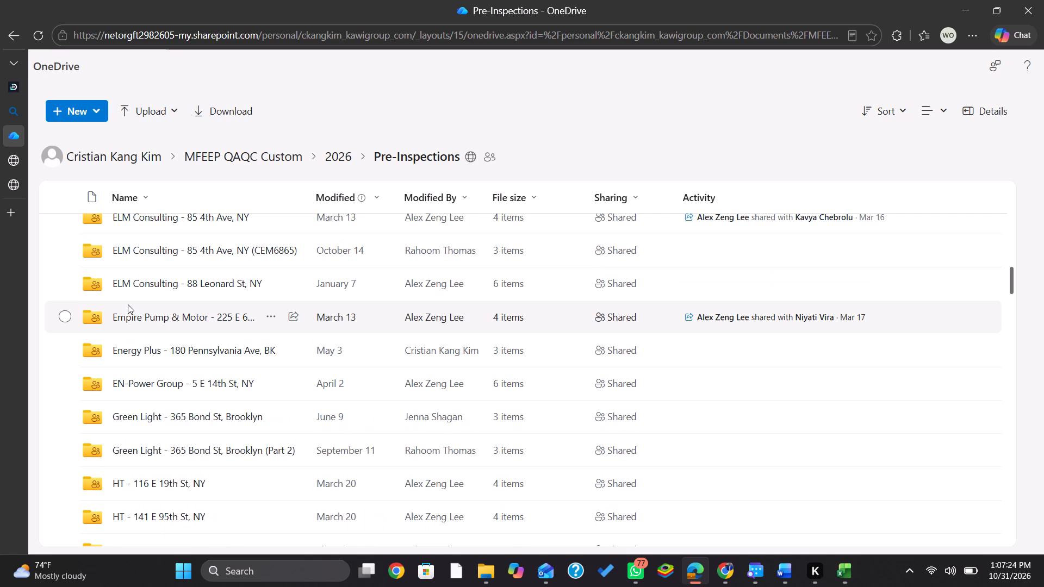
scroll(128, 304, up, 1)
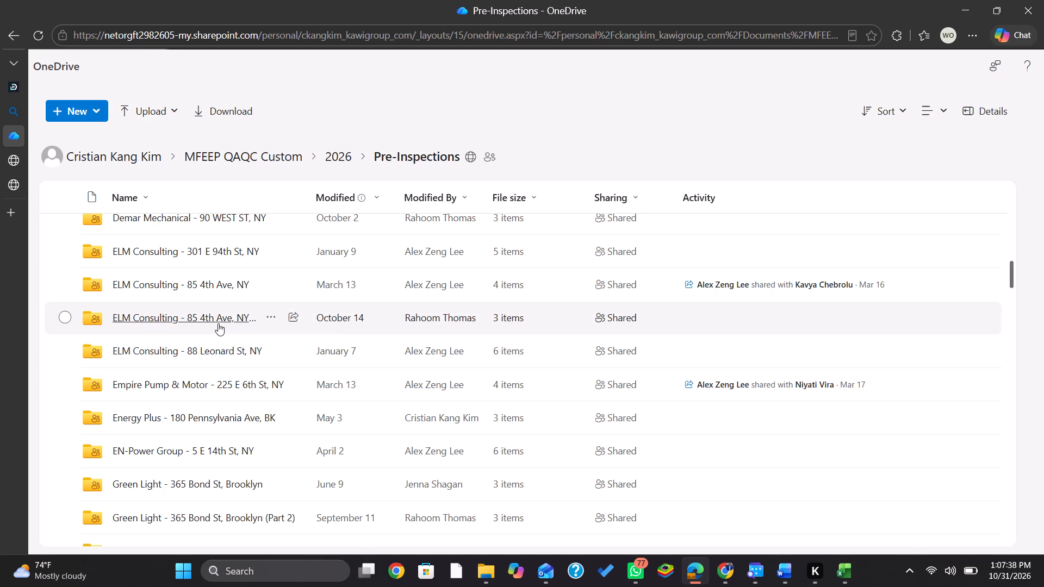
Open the Deliverables folder inside the ELM Consulting - 85 4th Ave, NY (CEM6865) project folder.
double_click(246, 322)
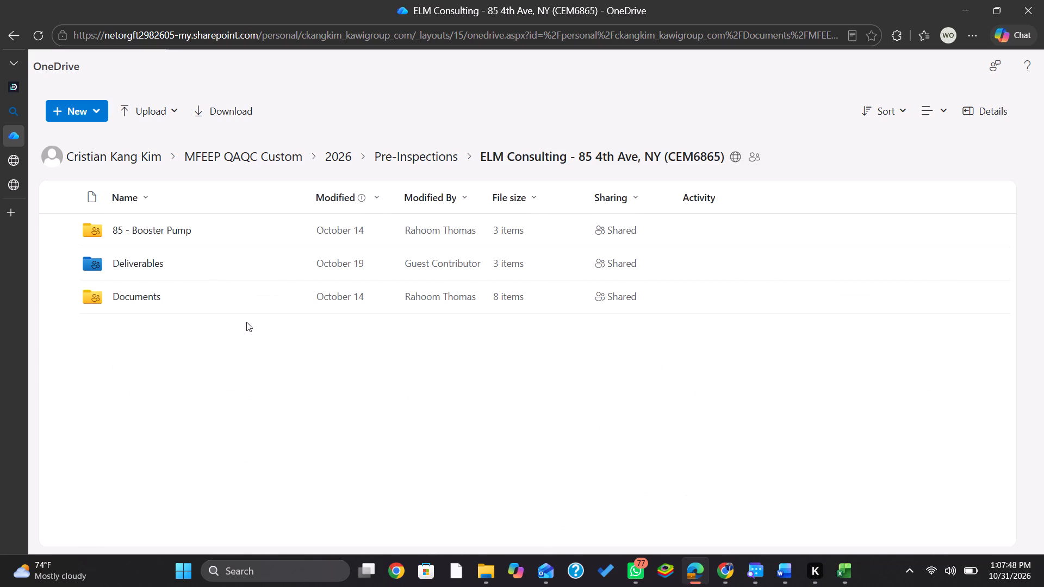
double_click(128, 263)
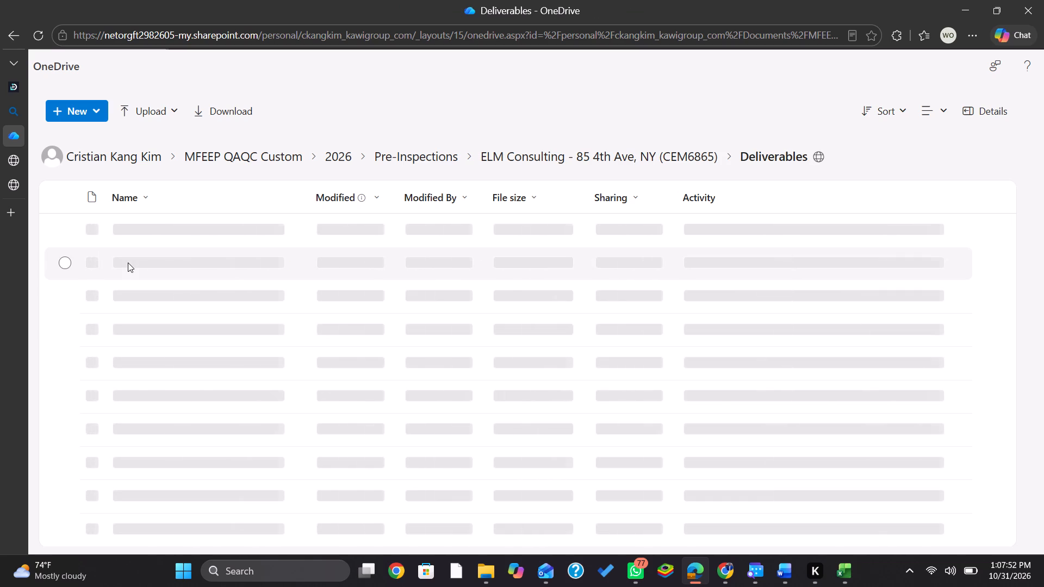
Download the Word and PDF deliverables of ELM Consulting - 85 4th Ave, NY (CEM6865) together.
drag(128, 263, 115, 320)
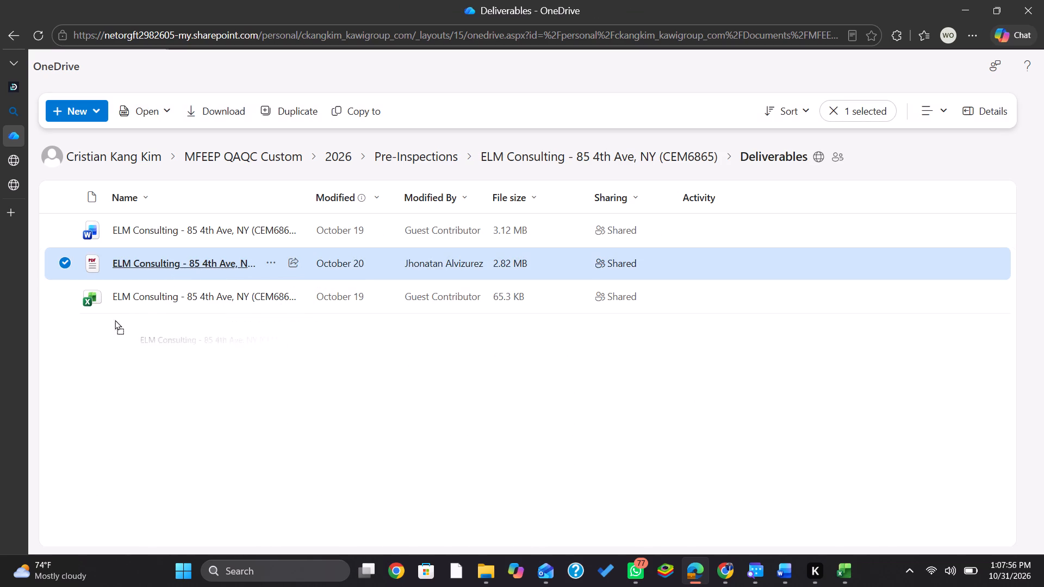
drag(115, 320, 66, 230)
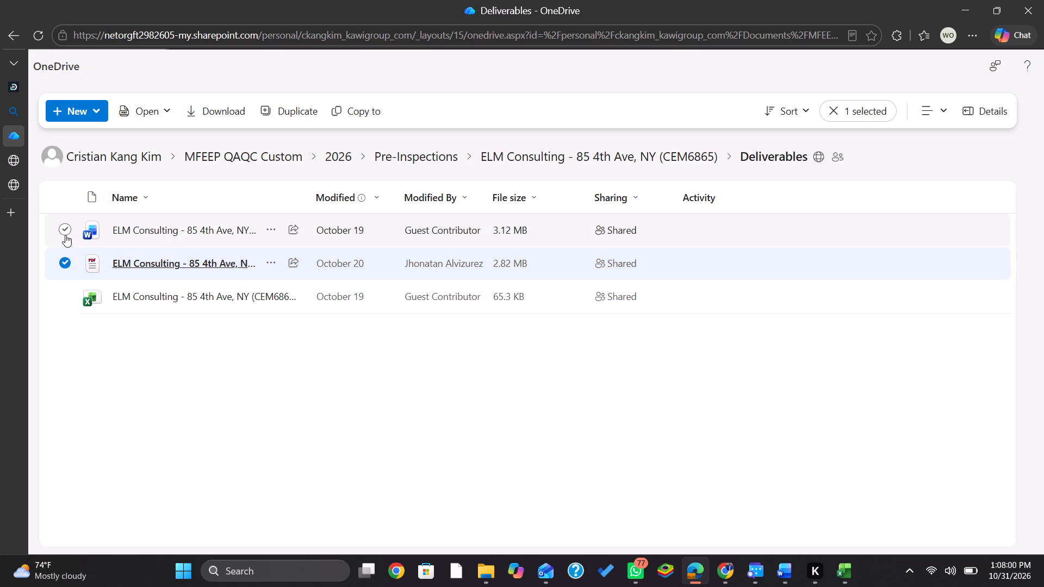
click(67, 228)
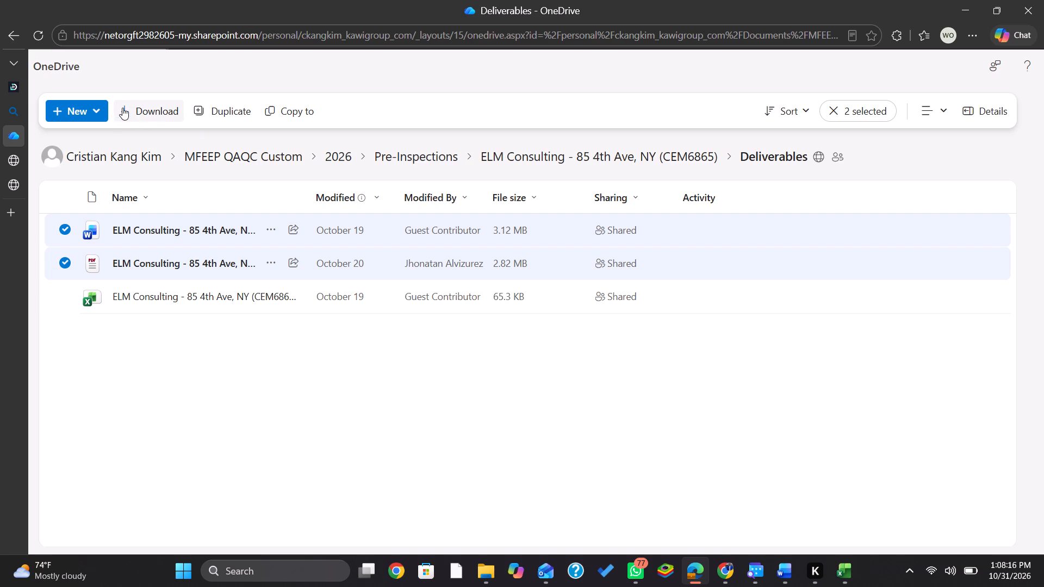
double_click(122, 108)
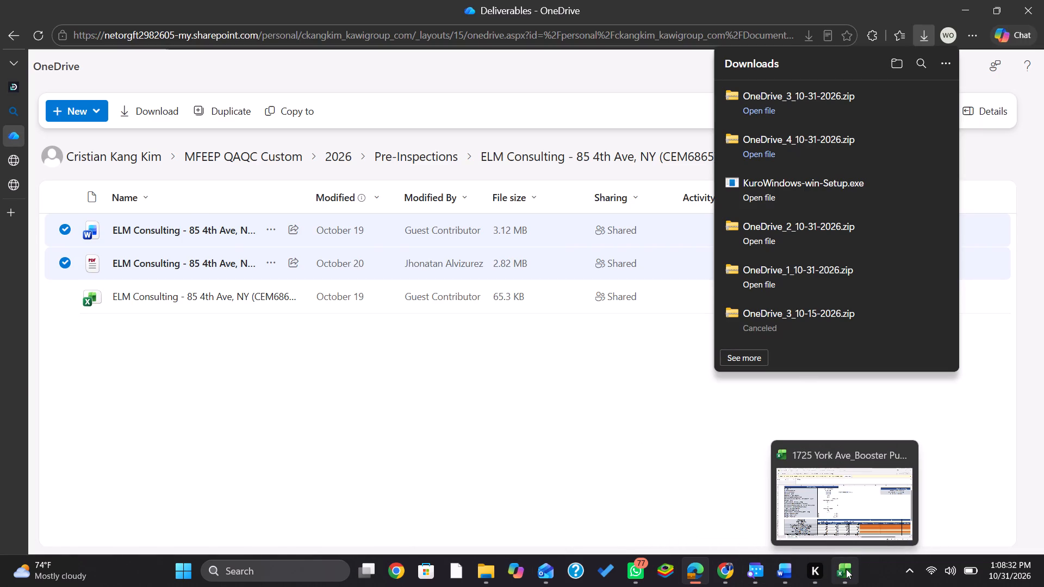
Switch to Excel and review the project details and pump data in the 1725 York Ave booster pump workbook.
click(861, 499)
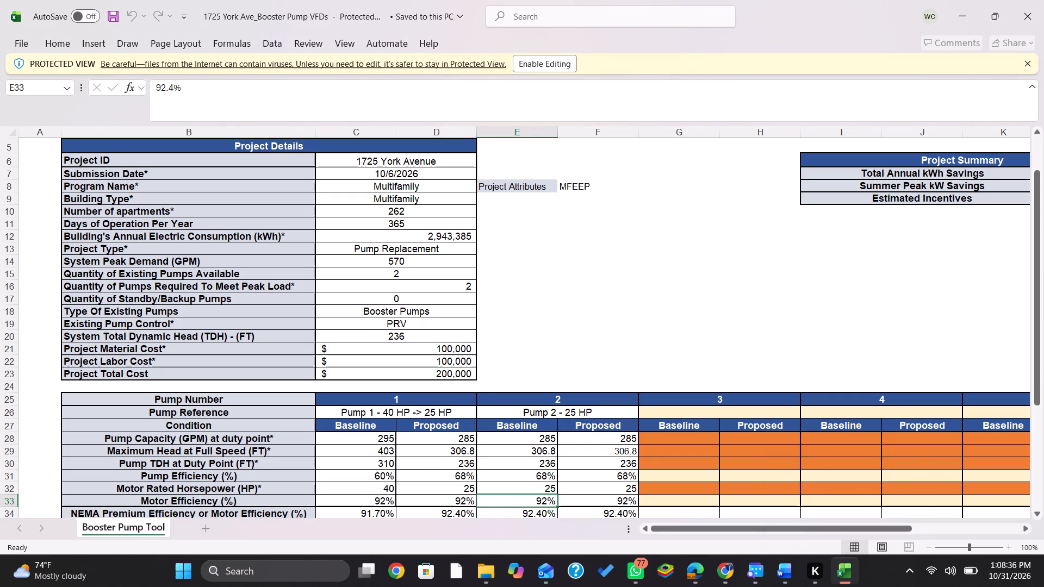
scroll(543, 460, down, 1)
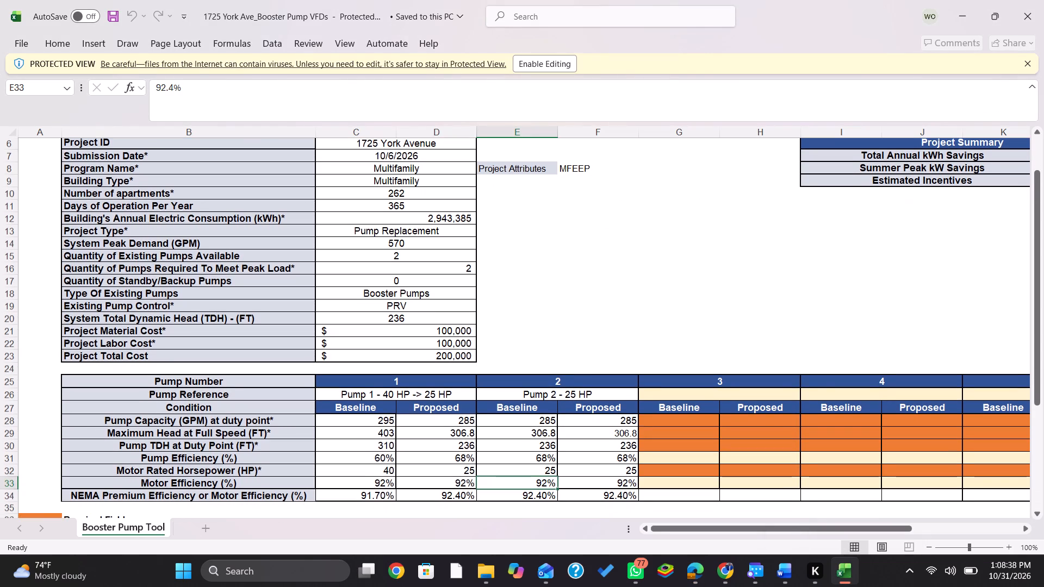
scroll(543, 460, down, 2)
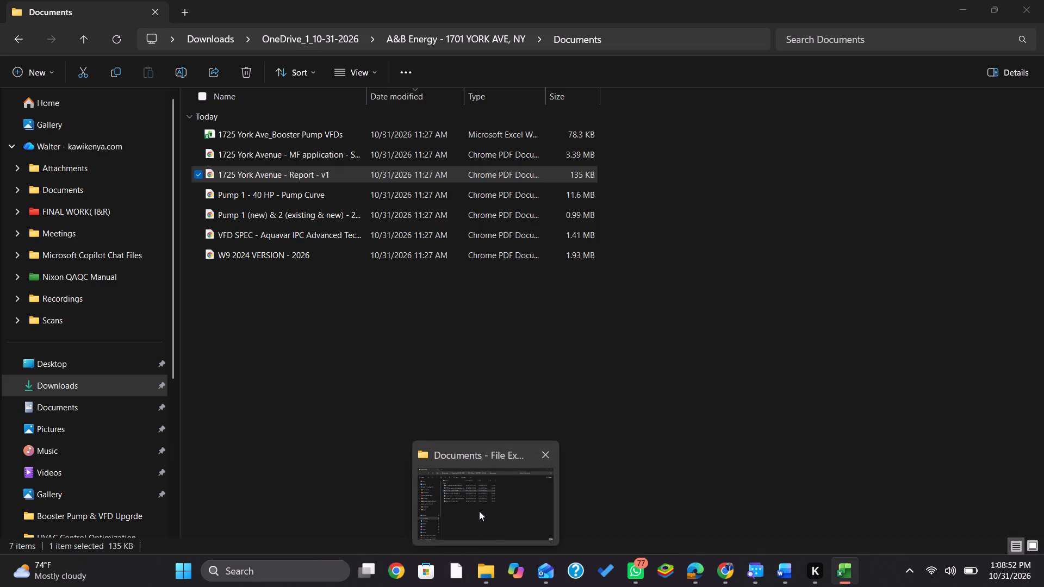
Switch to File Explorer and open the Downloads folder.
click(479, 511)
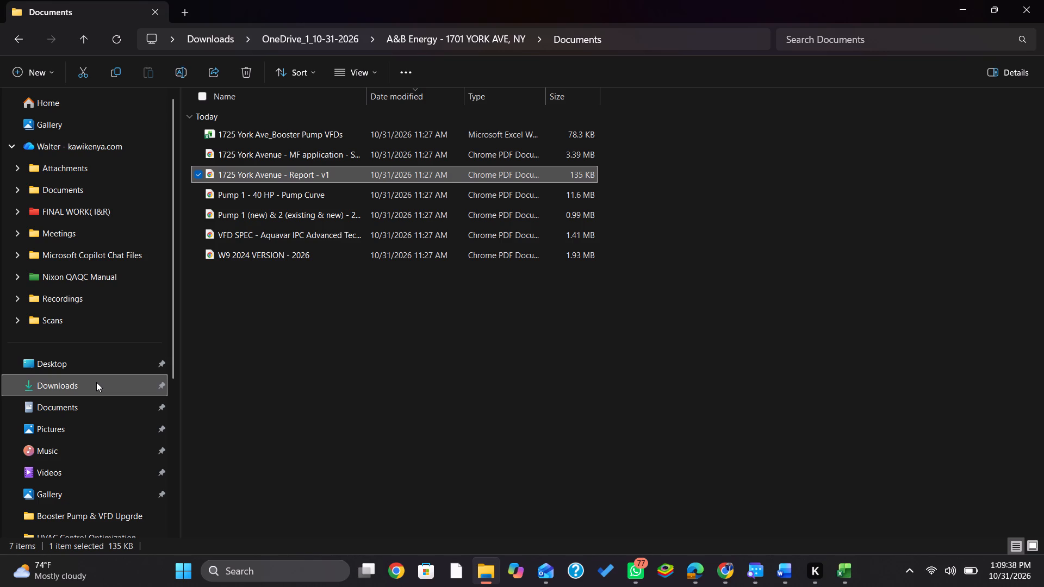
double_click(96, 382)
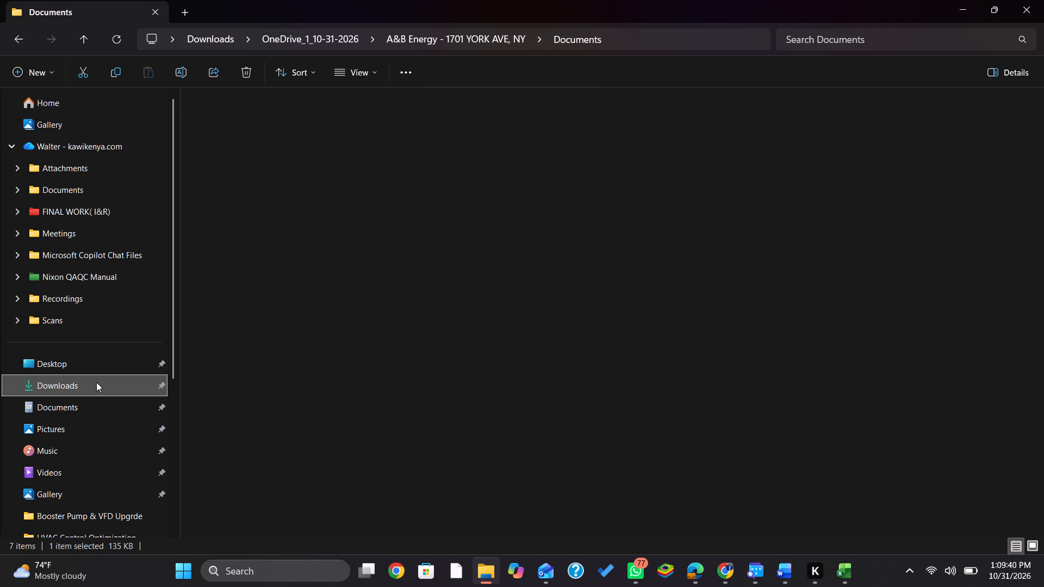
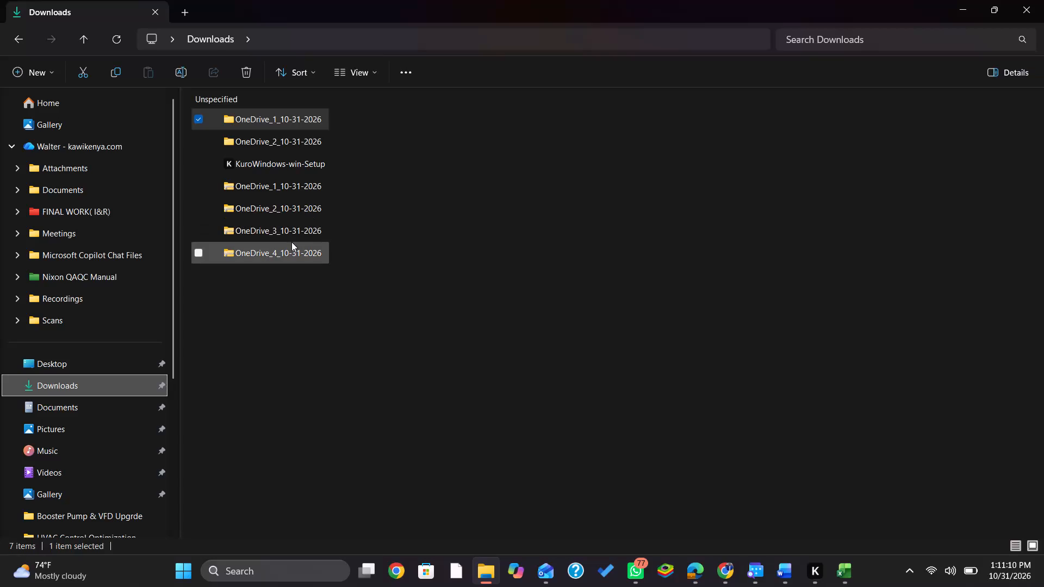
Extract the zipped OneDrive_4_10-31-2026 download into a folder of the same name in Downloads.
right_click(299, 253)
right_click(299, 253)
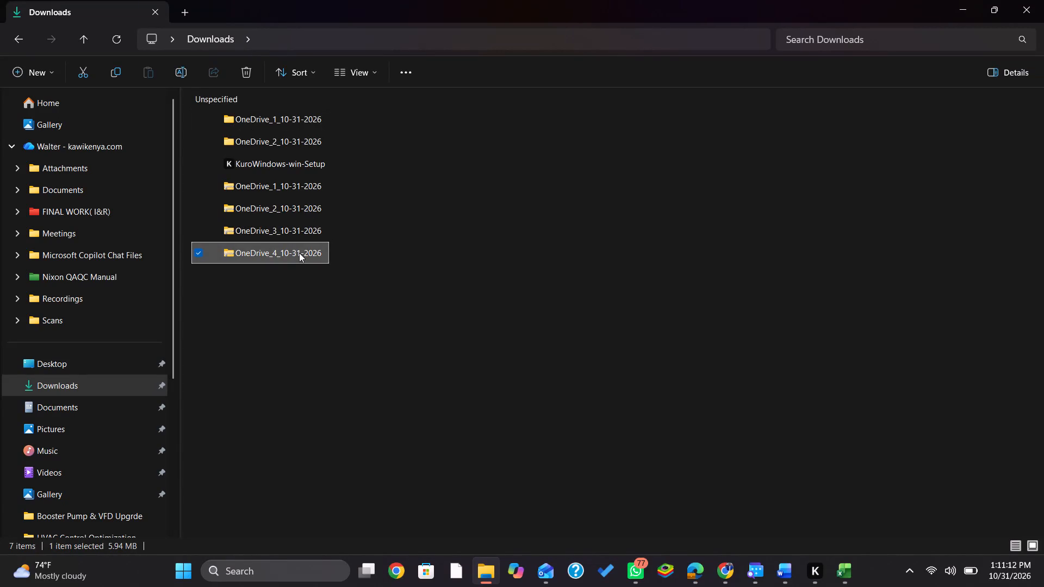
click(354, 353)
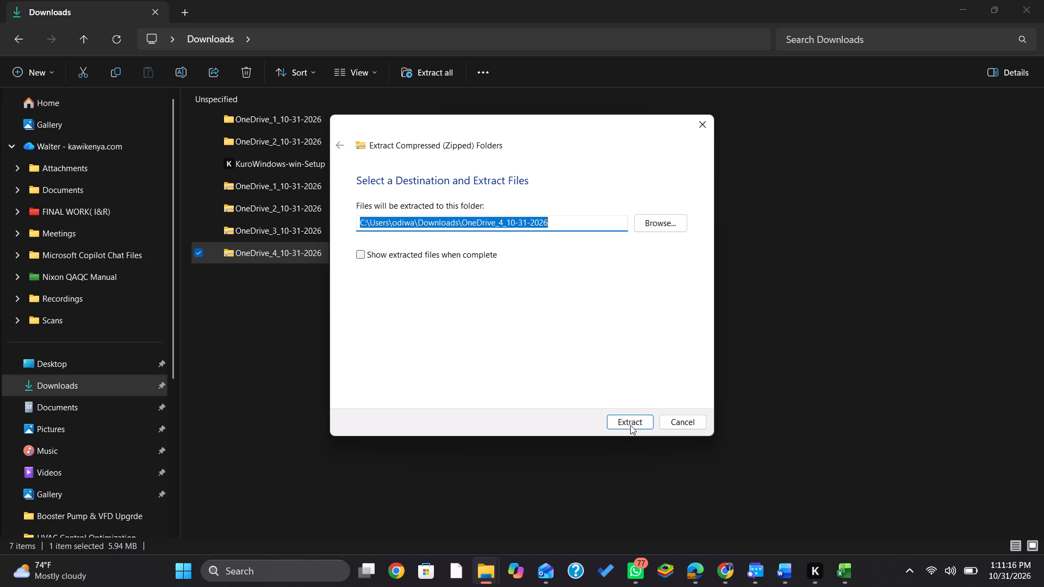
click(631, 418)
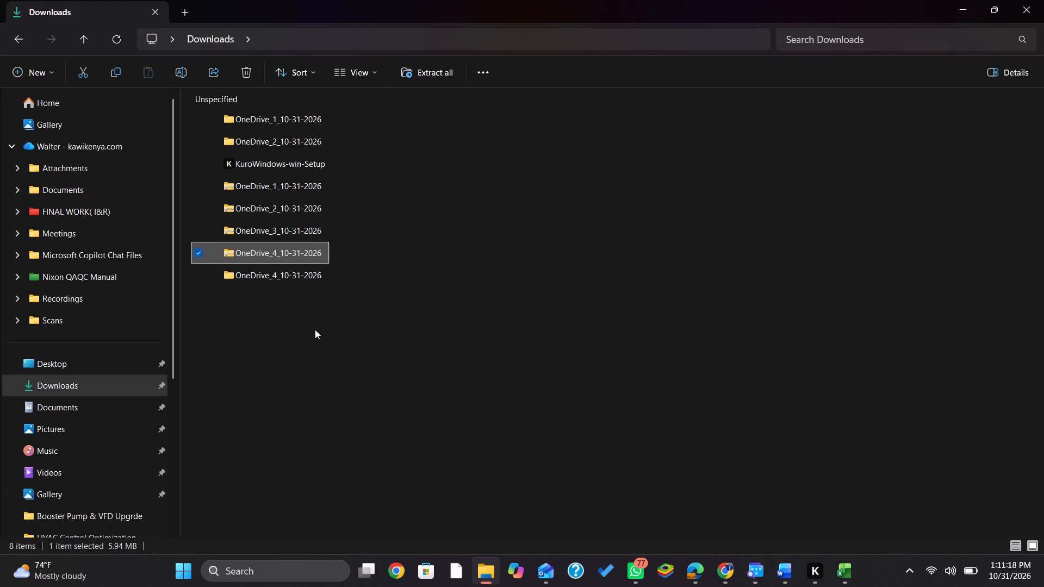
Open the extracted OneDrive_4_10-31-2026 folder and bring up the available actions for the Word Pre-Inspection Report.
double_click(280, 274)
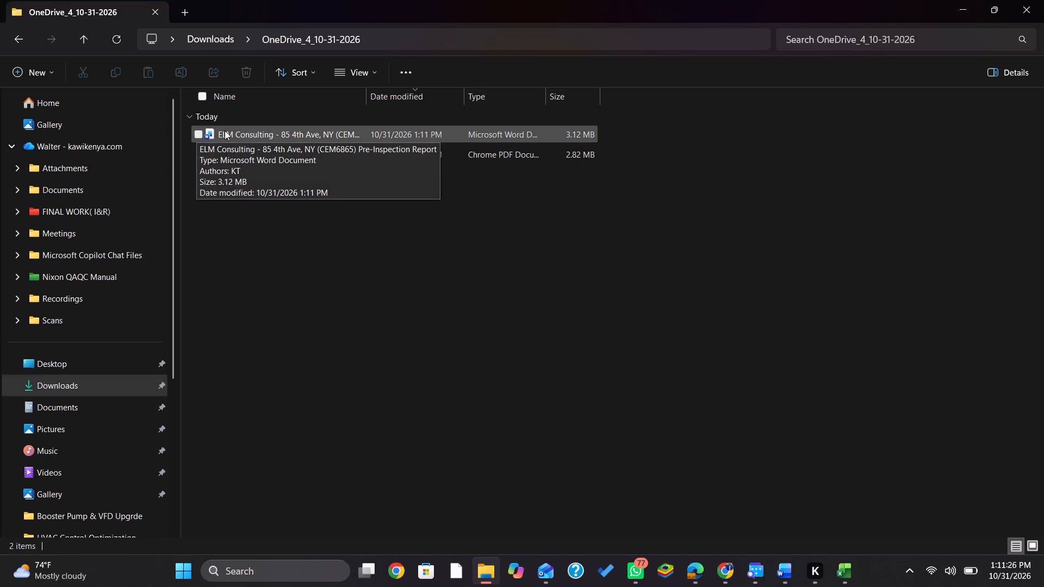
right_click(272, 132)
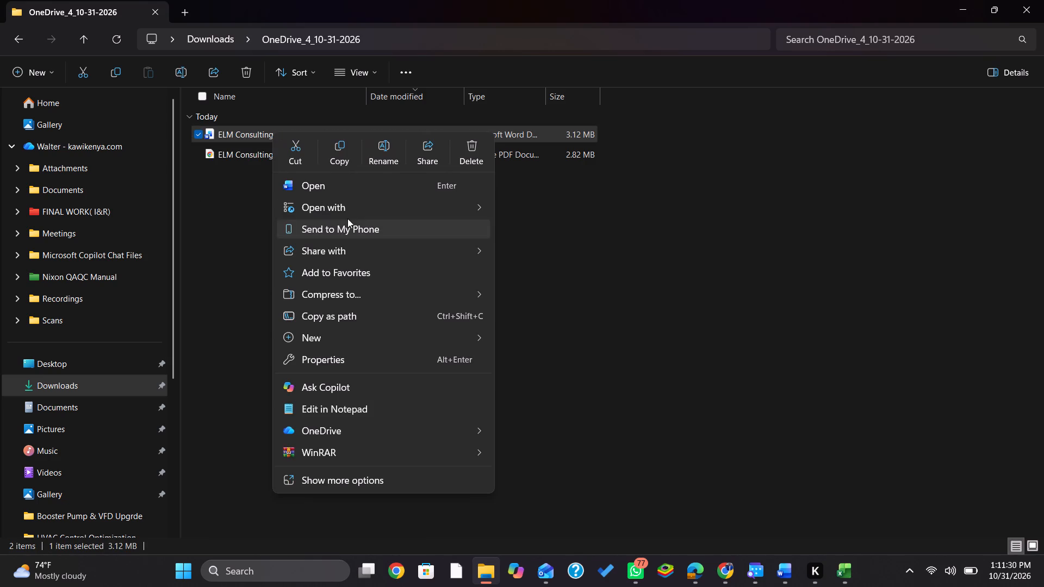
Change the client name at the start of the downloaded Word pre-inspection report's file name to A&B Energy.
click(387, 147)
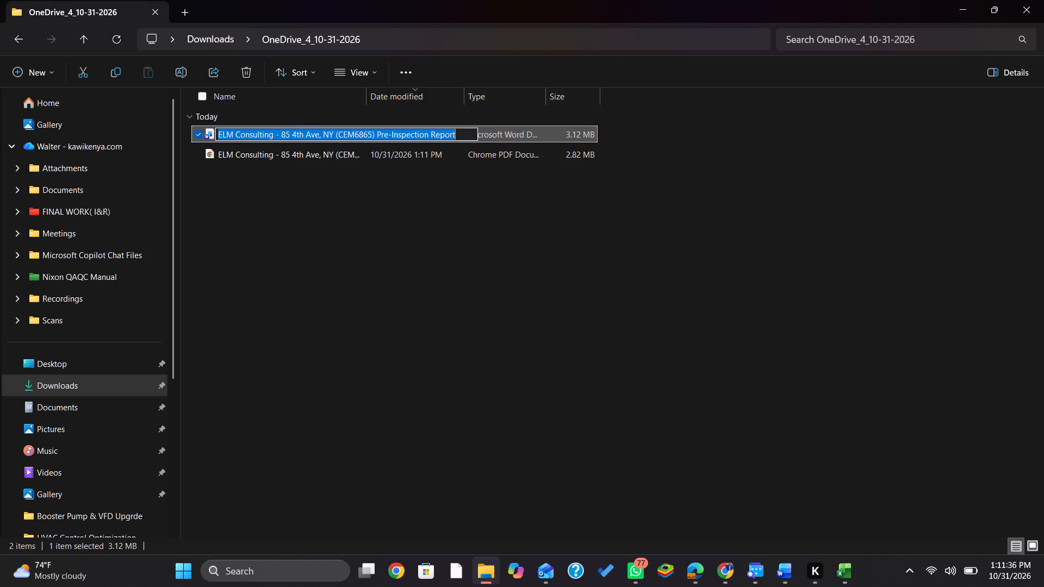
click(275, 133)
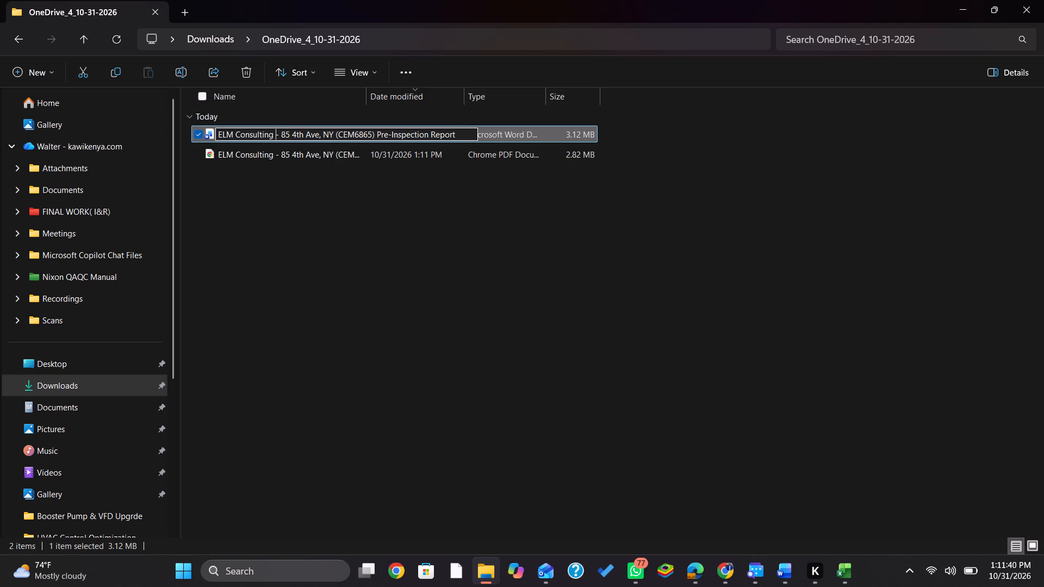
key(BackSpace)
key(BackSpace)
key(BackSpace)
key(BackSpace)
key(BackSpace)
key(BackSpace)
key(BackSpace)
key(BackSpace)
key(BackSpace)
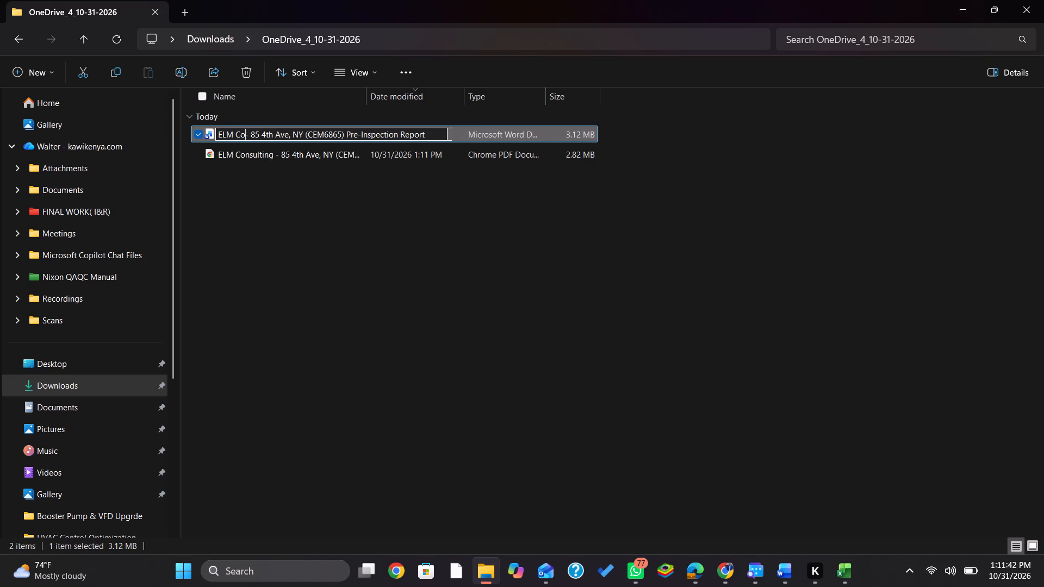
key(BackSpace)
key(BackSpace)
key(BackSpace)
key(BackSpace)
key(BackSpace)
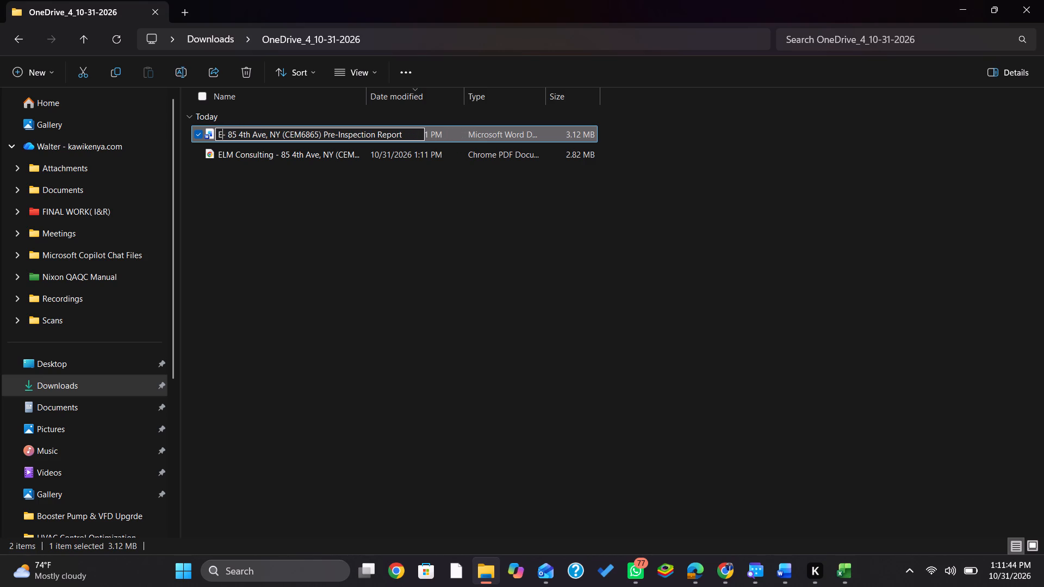
key(BackSpace)
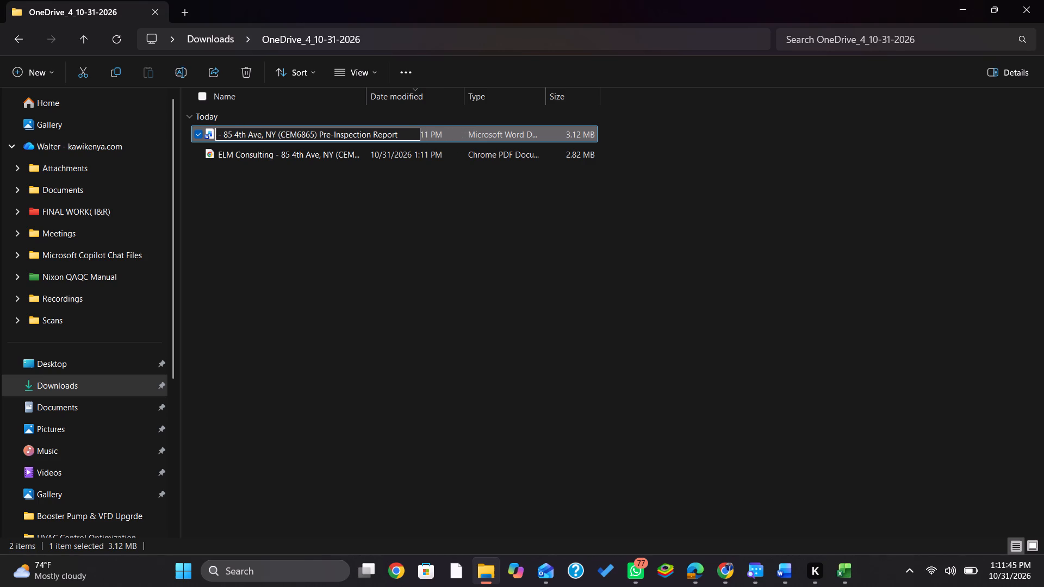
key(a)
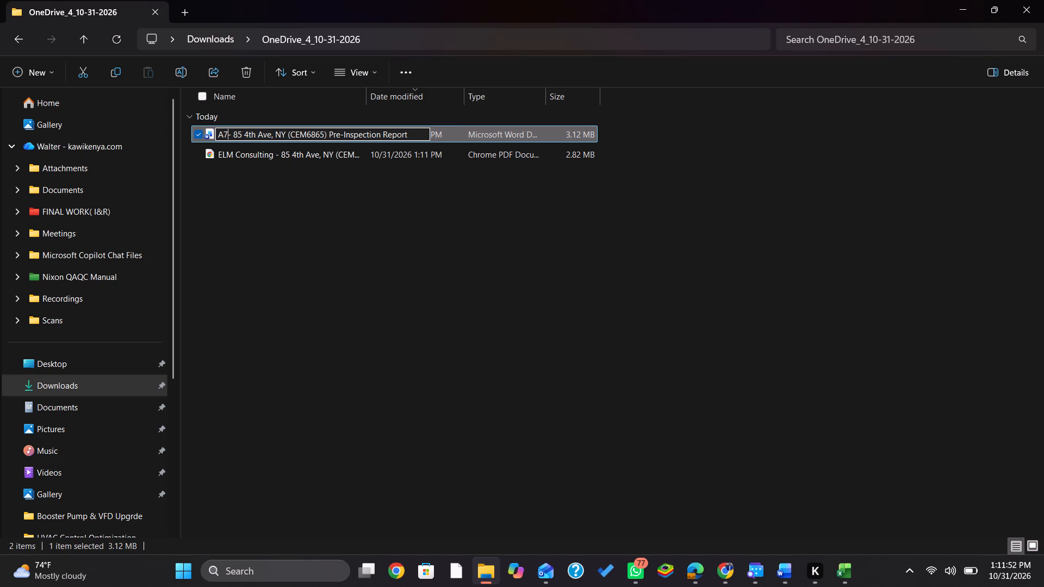
key(BackSpace)
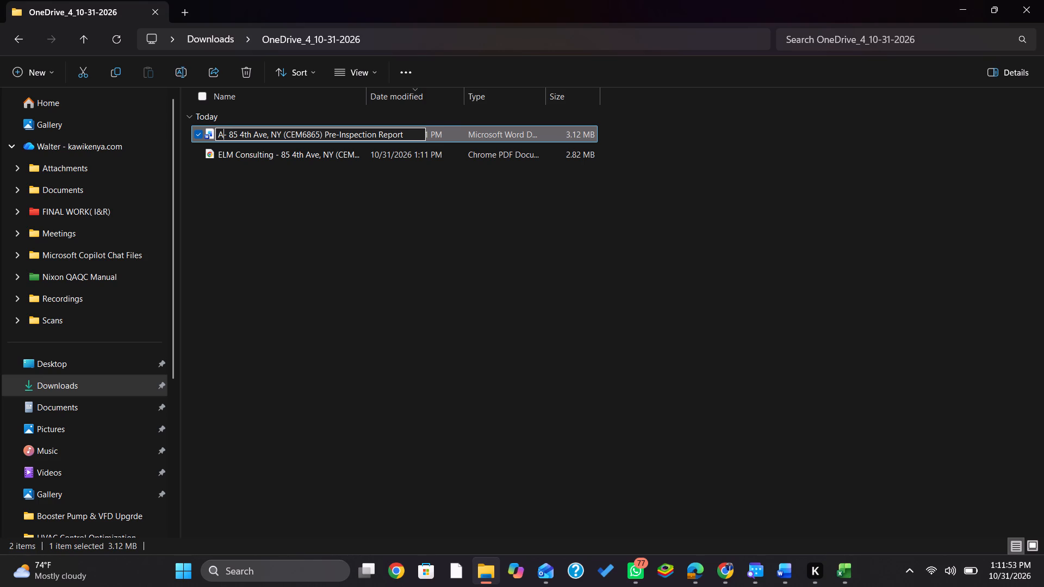
key(shift+ampersand)
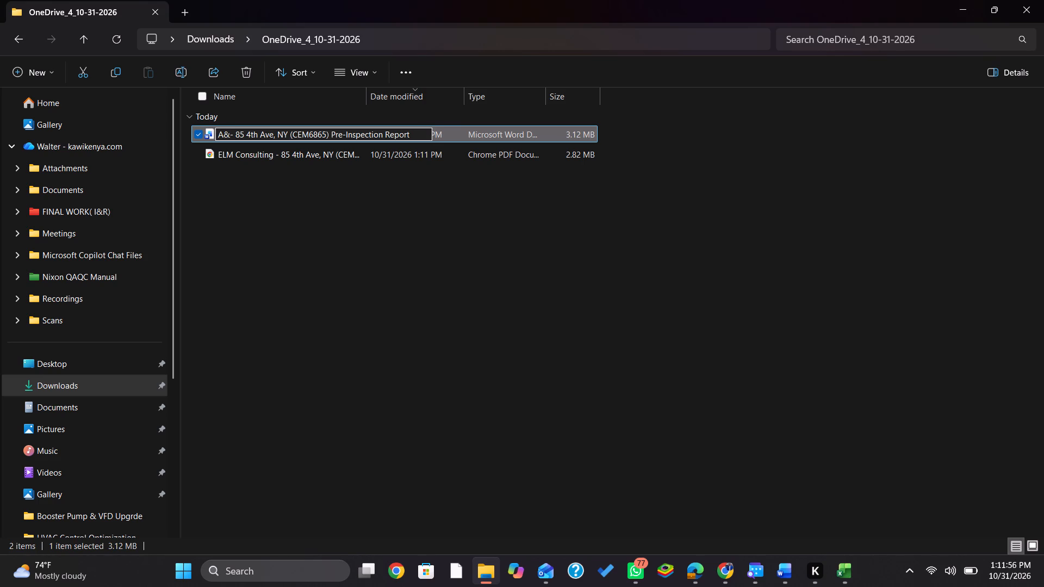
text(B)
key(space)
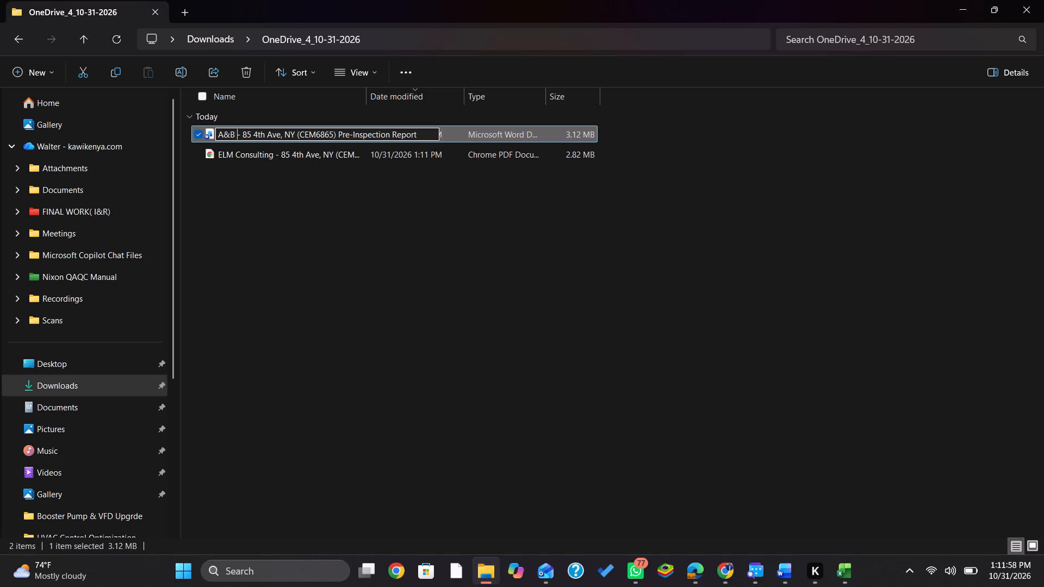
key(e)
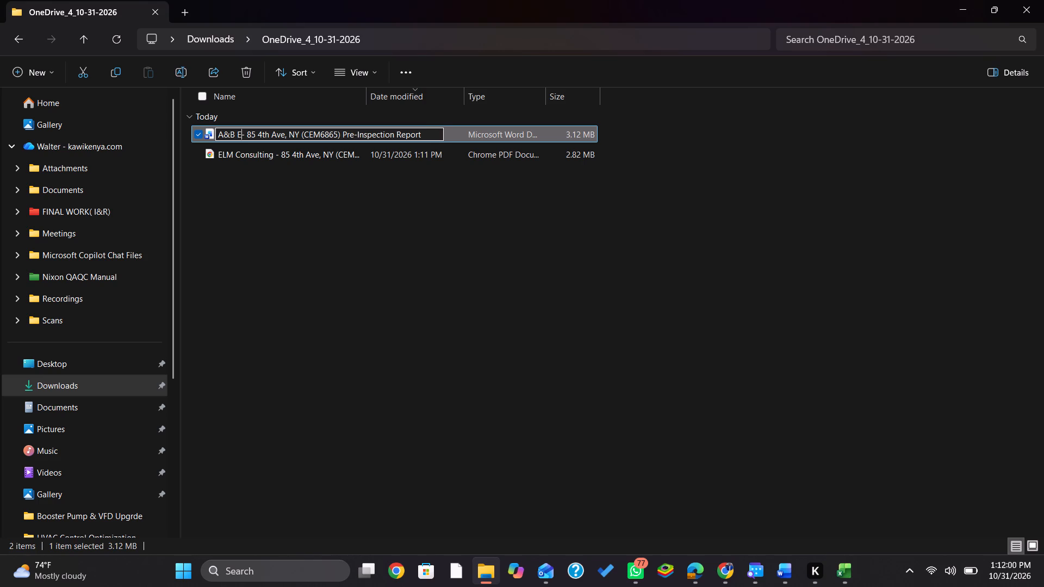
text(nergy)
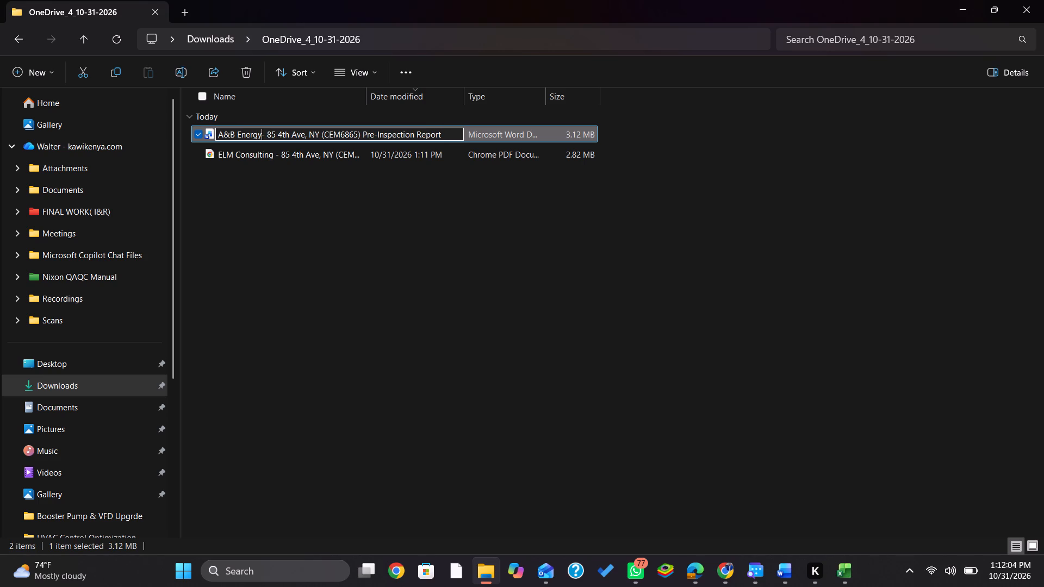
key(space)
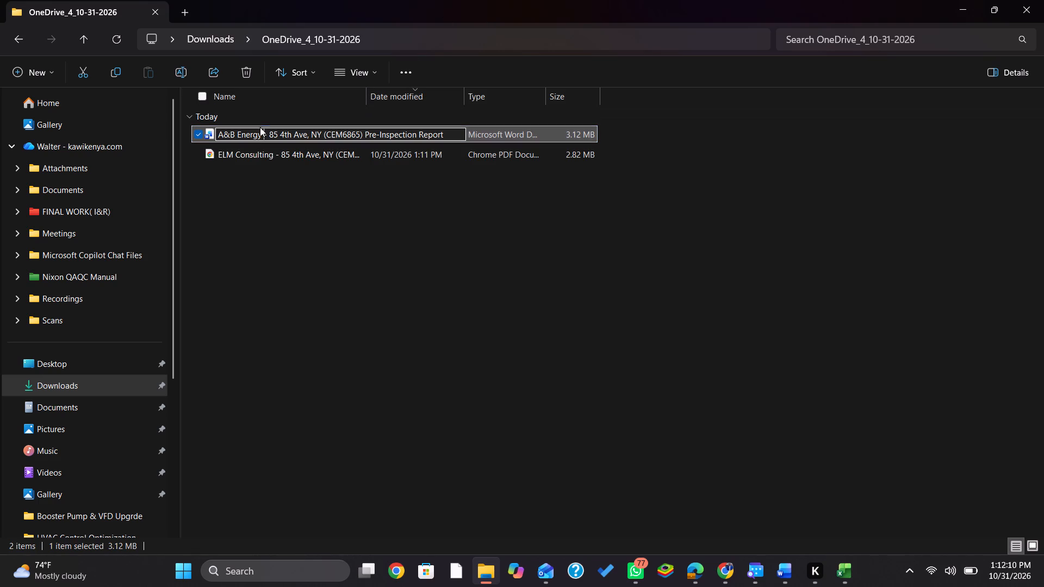
drag(269, 133, 285, 130)
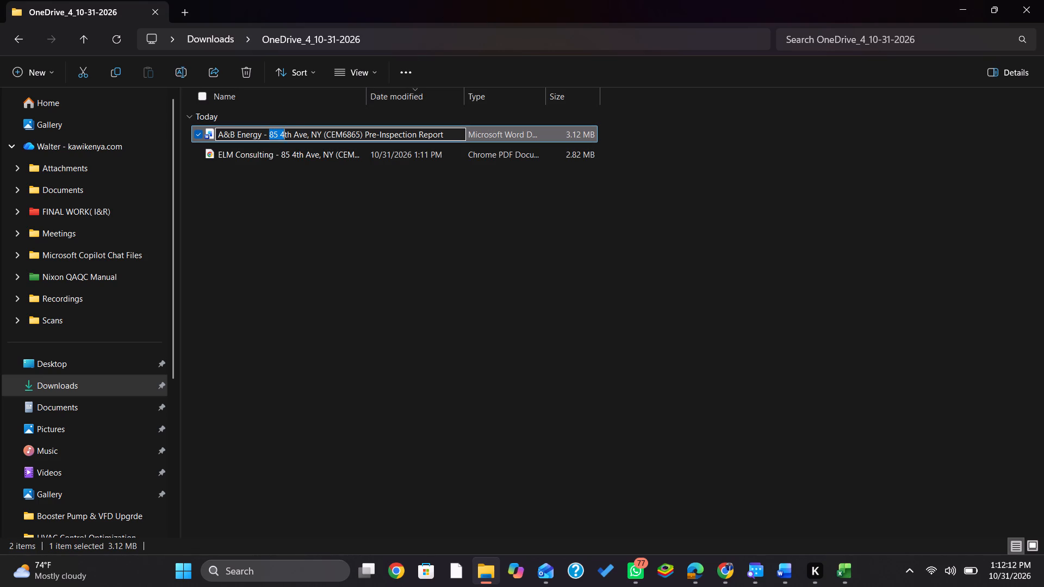
drag(285, 130, 327, 133)
drag(327, 133, 322, 134)
drag(322, 134, 350, 136)
drag(350, 136, 364, 134)
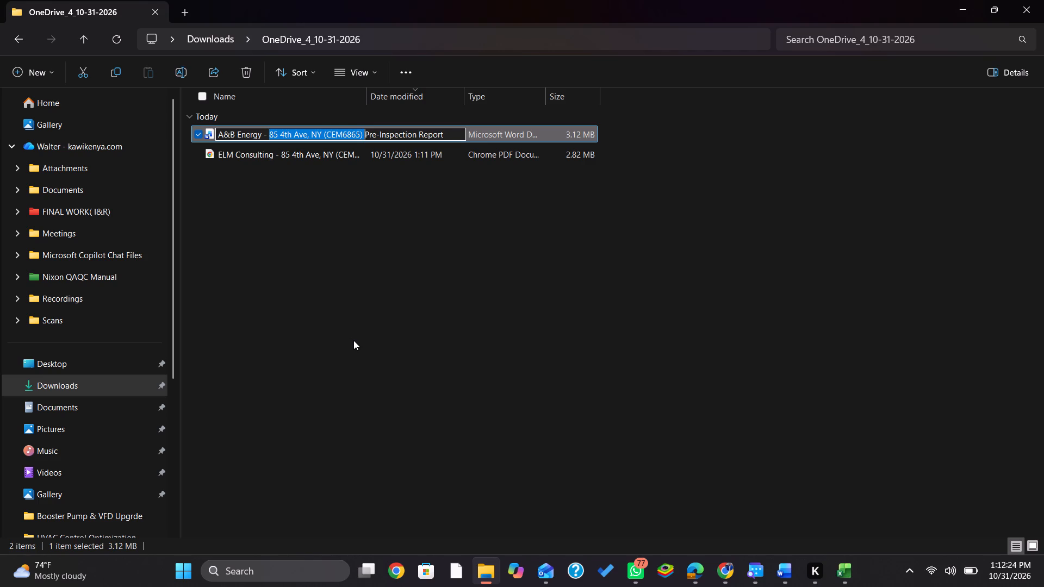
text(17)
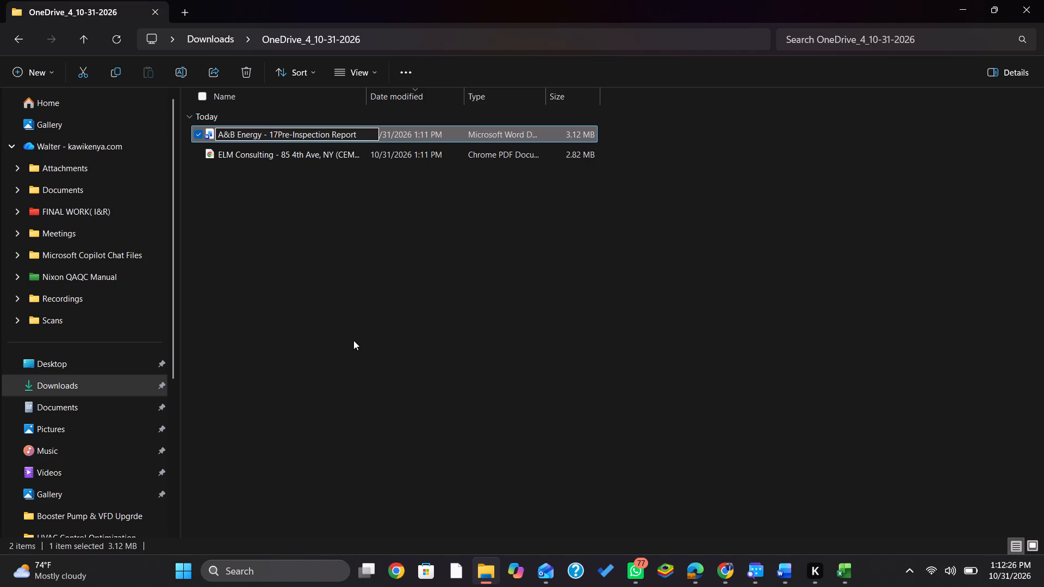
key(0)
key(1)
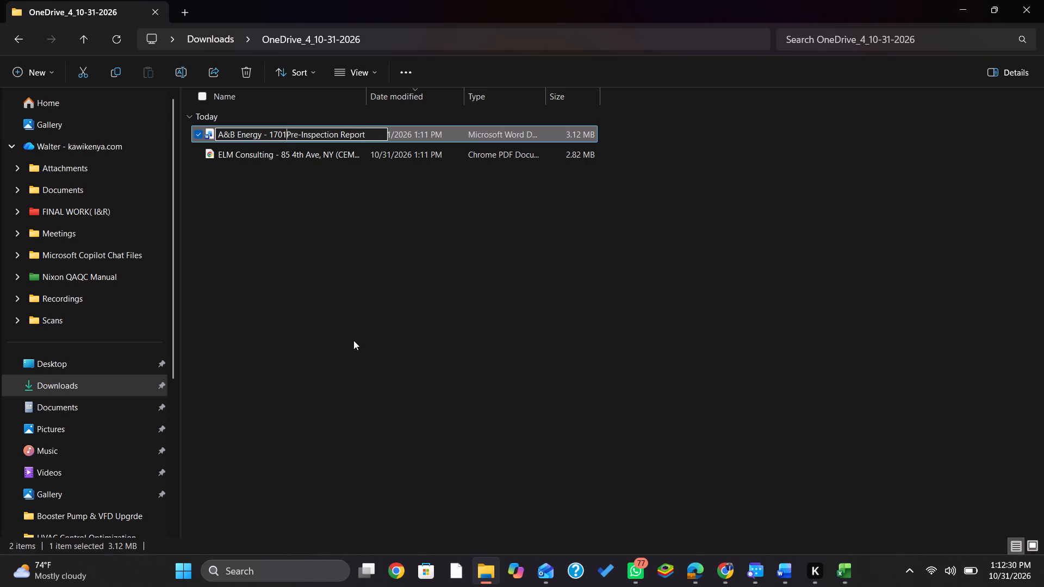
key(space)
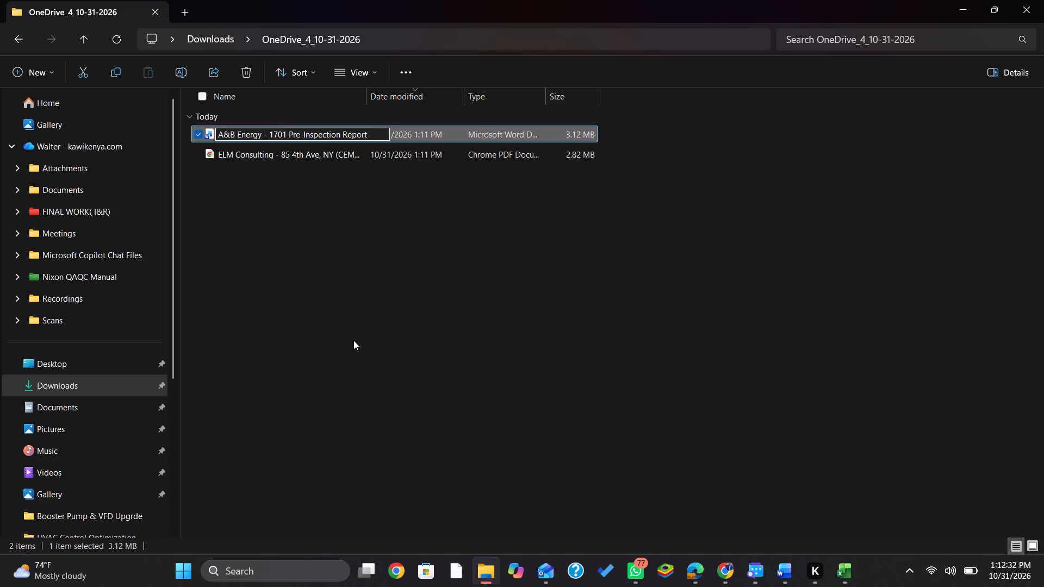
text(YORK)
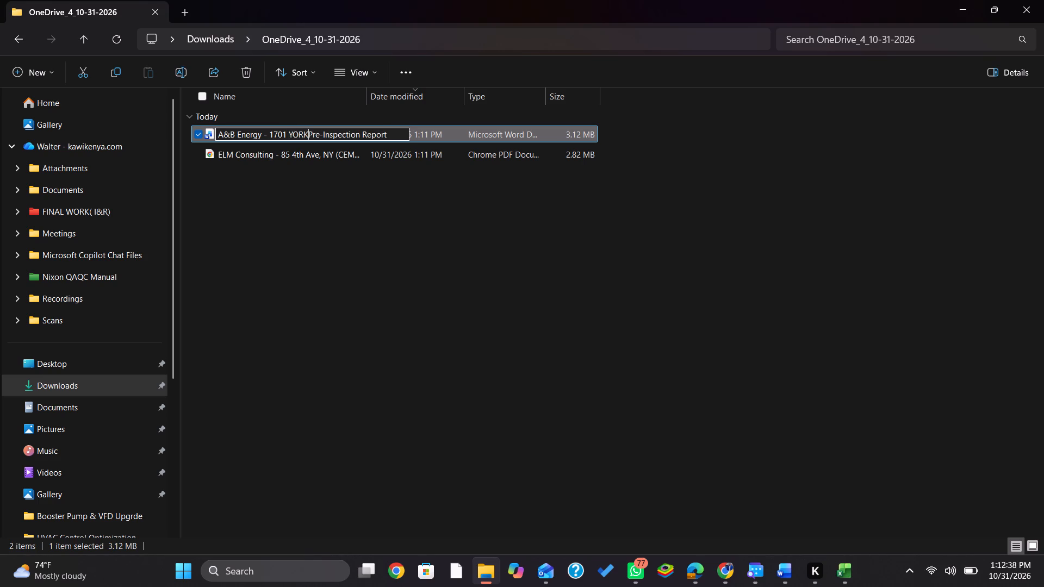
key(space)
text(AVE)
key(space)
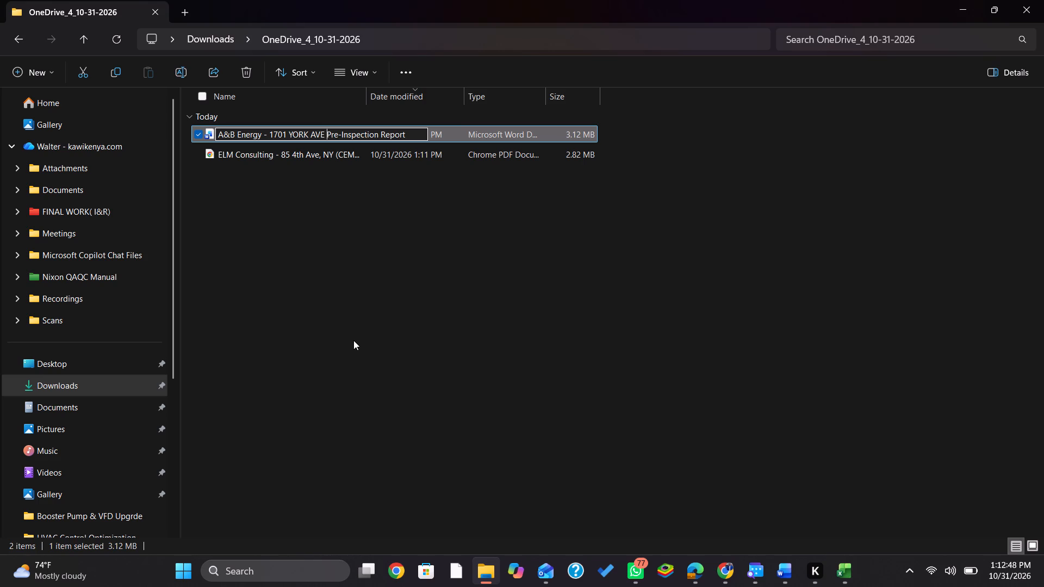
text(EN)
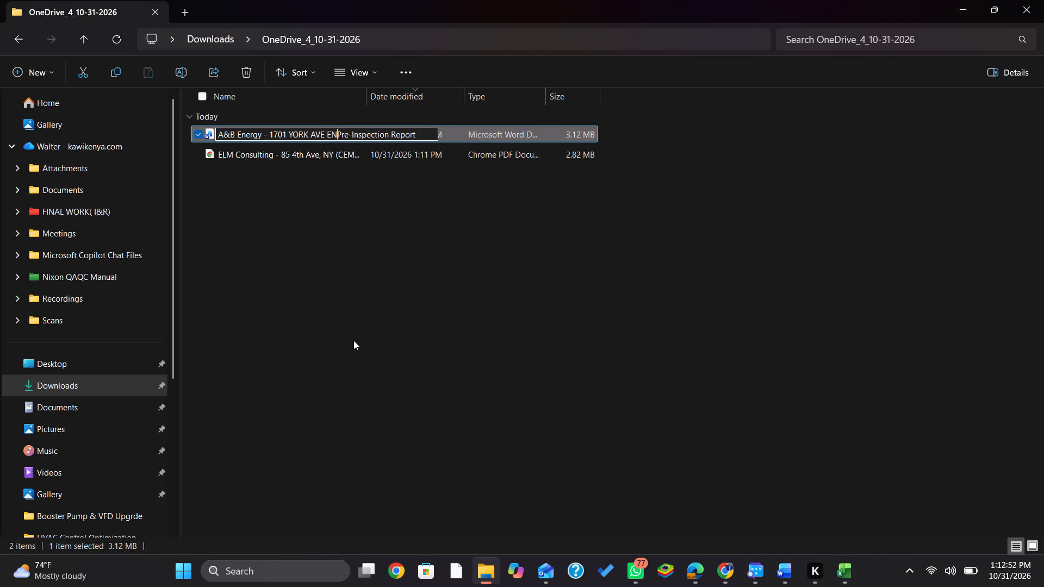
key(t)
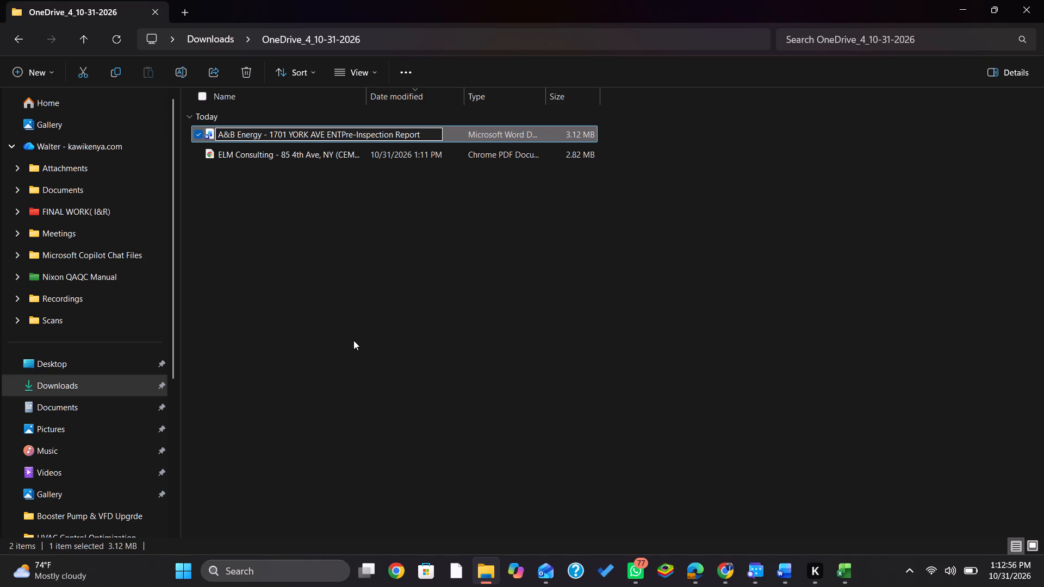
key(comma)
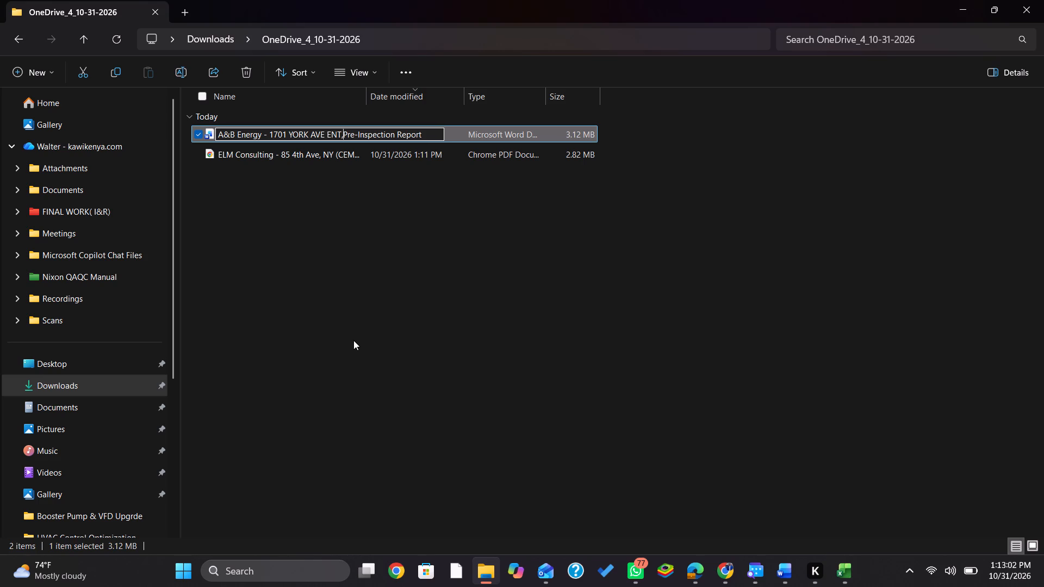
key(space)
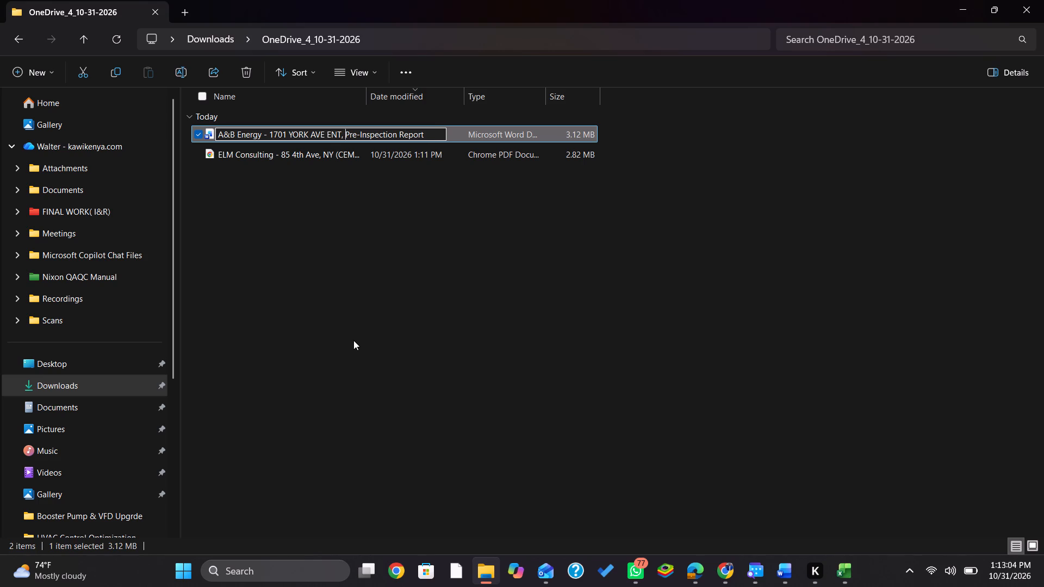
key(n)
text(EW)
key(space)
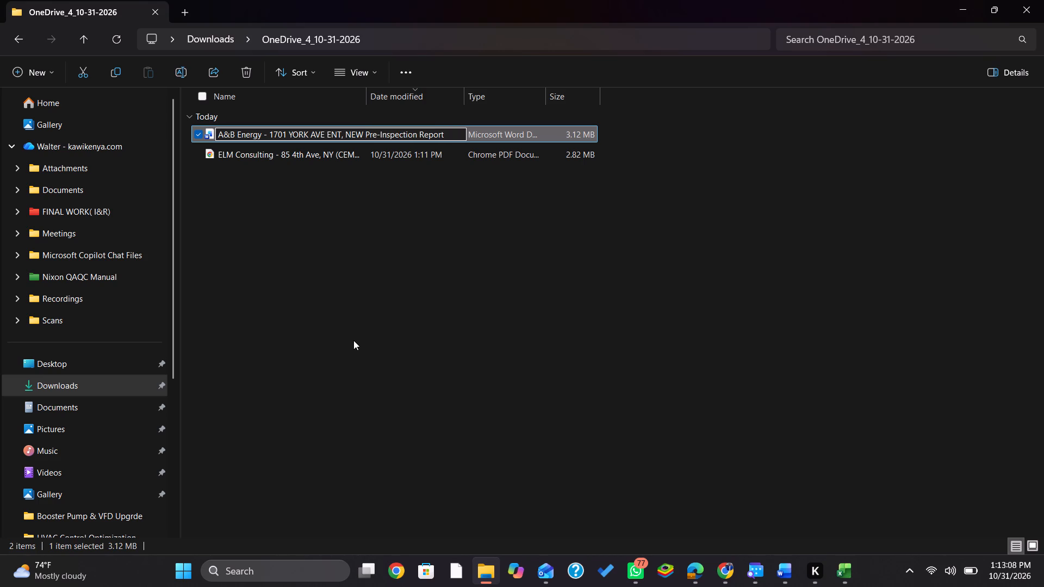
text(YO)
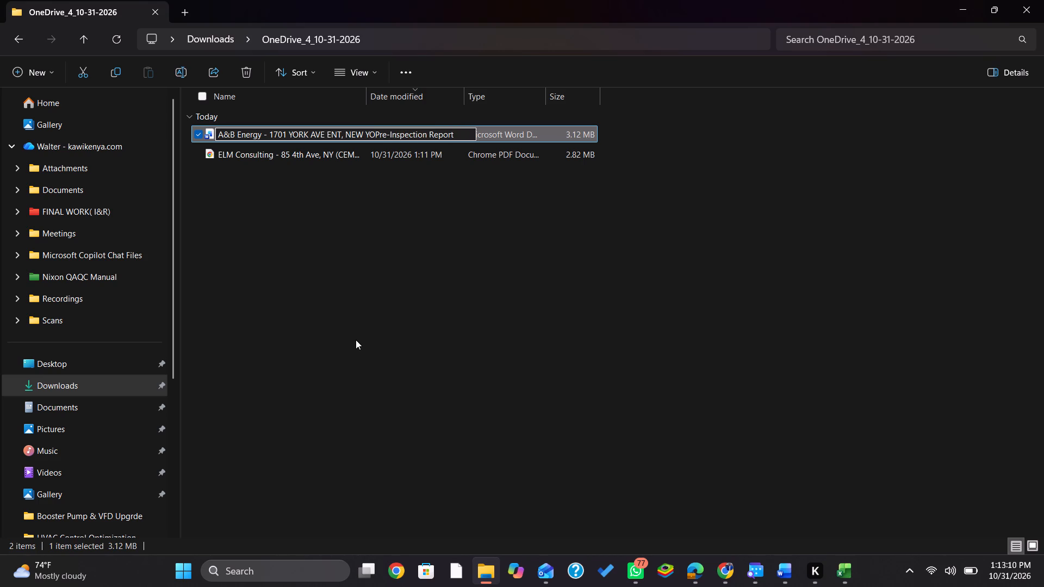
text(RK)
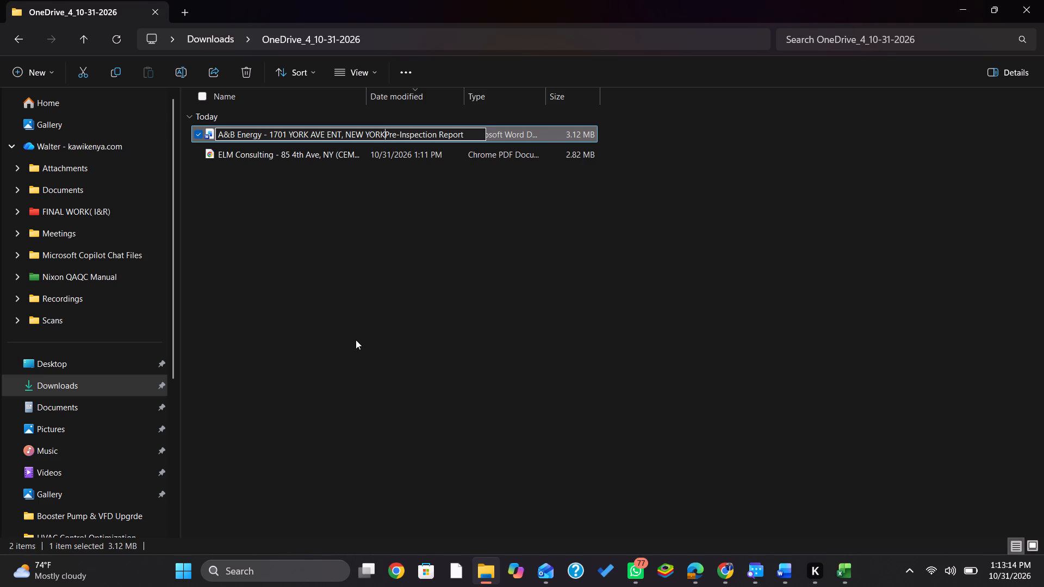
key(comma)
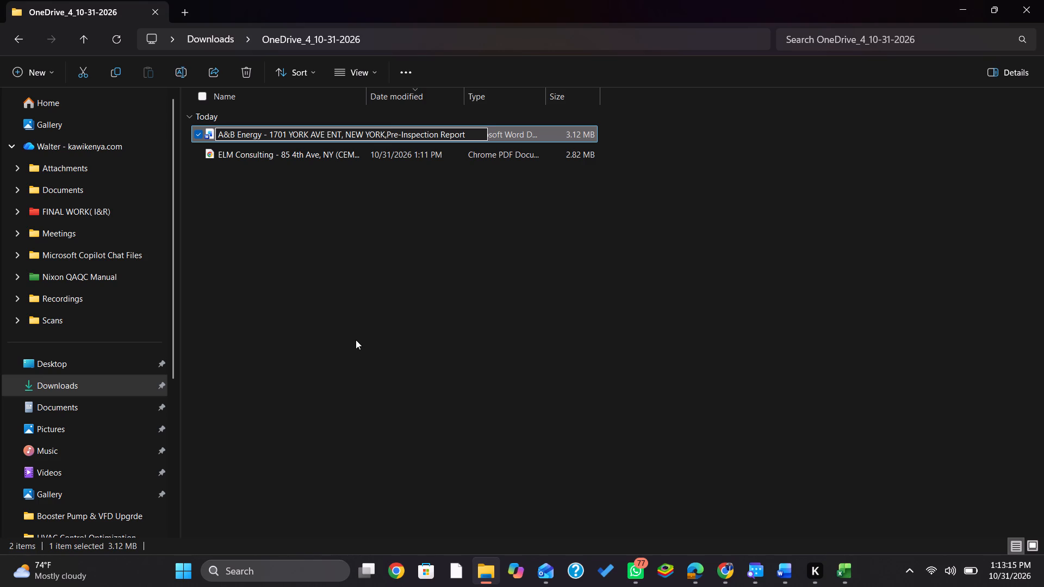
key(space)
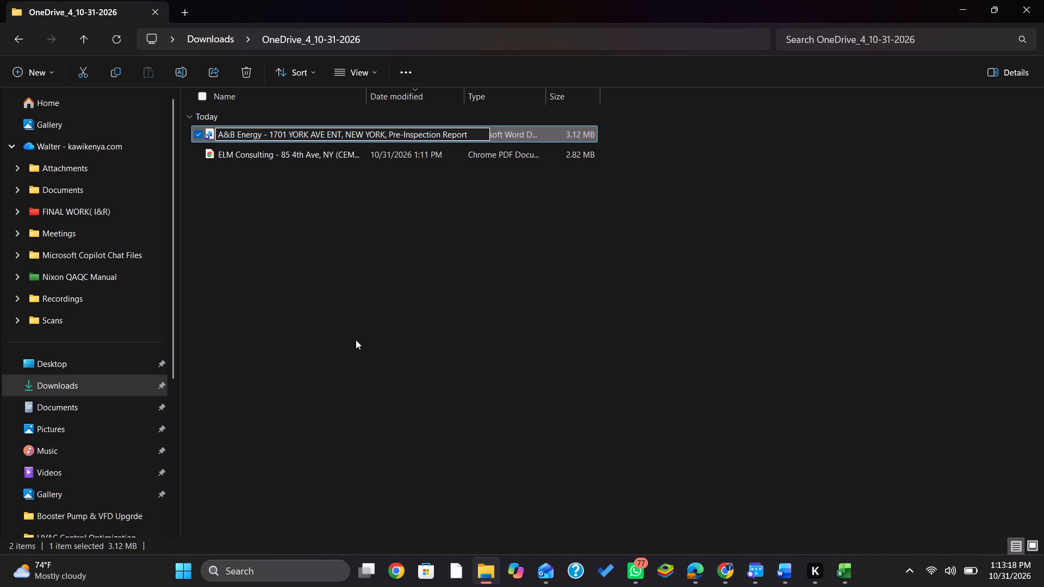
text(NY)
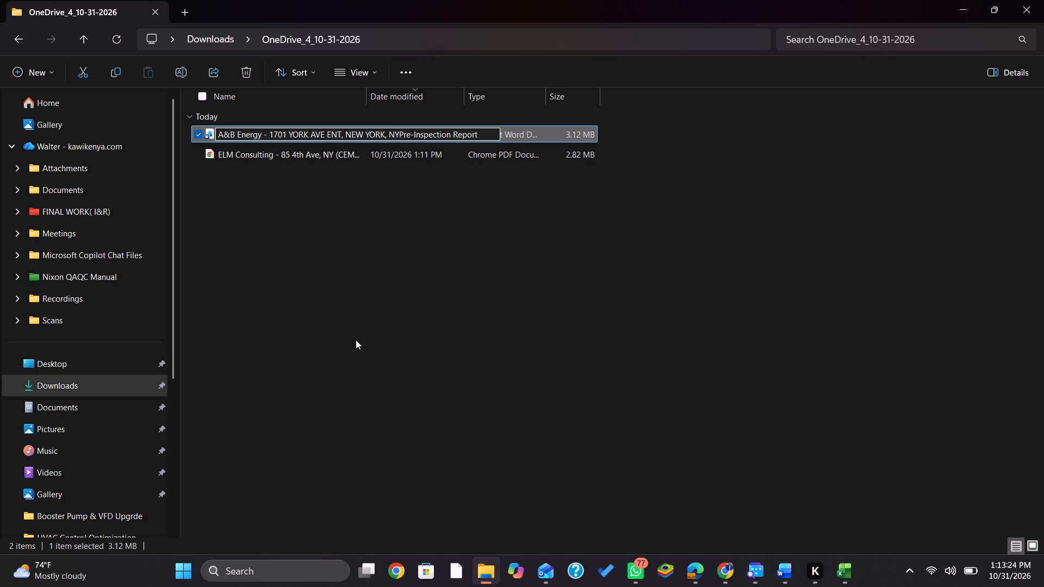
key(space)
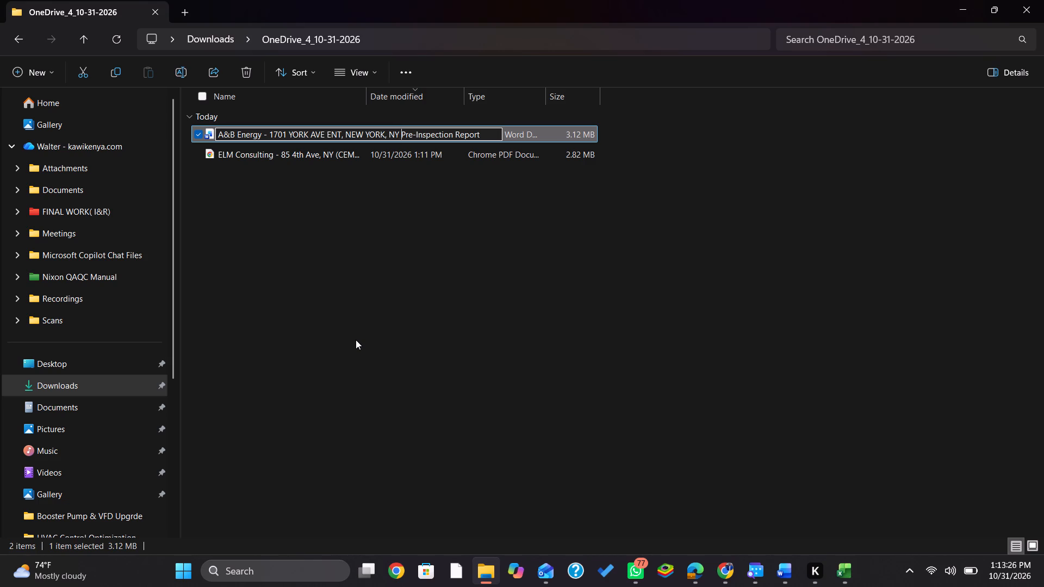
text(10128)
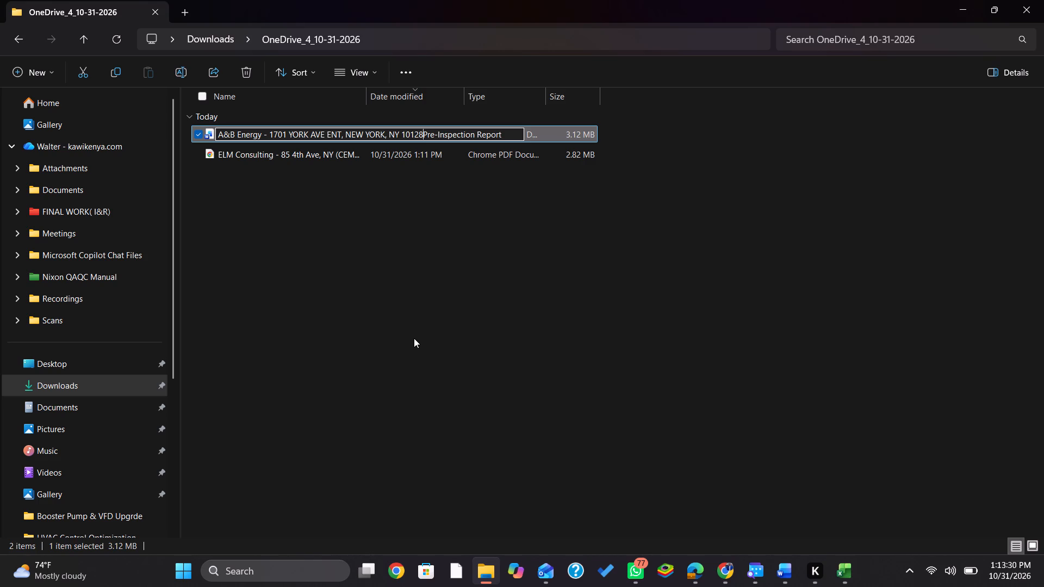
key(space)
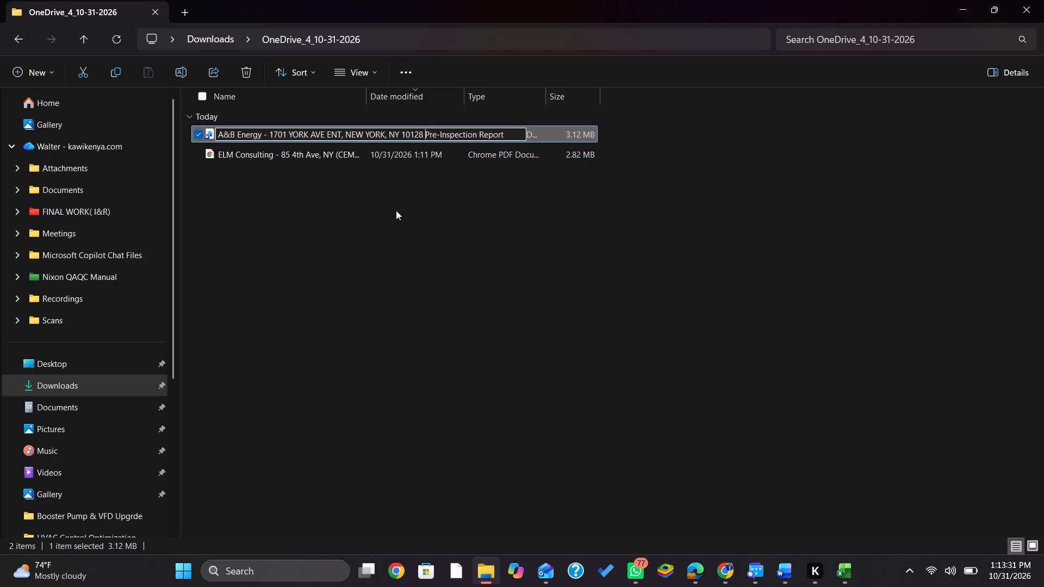
Finish the rename and copy the A&B Energy Word report into the Pump & VFDs Installation folder under FINAL WORK( I&R) > PRE-INSPECTION.
click(419, 262)
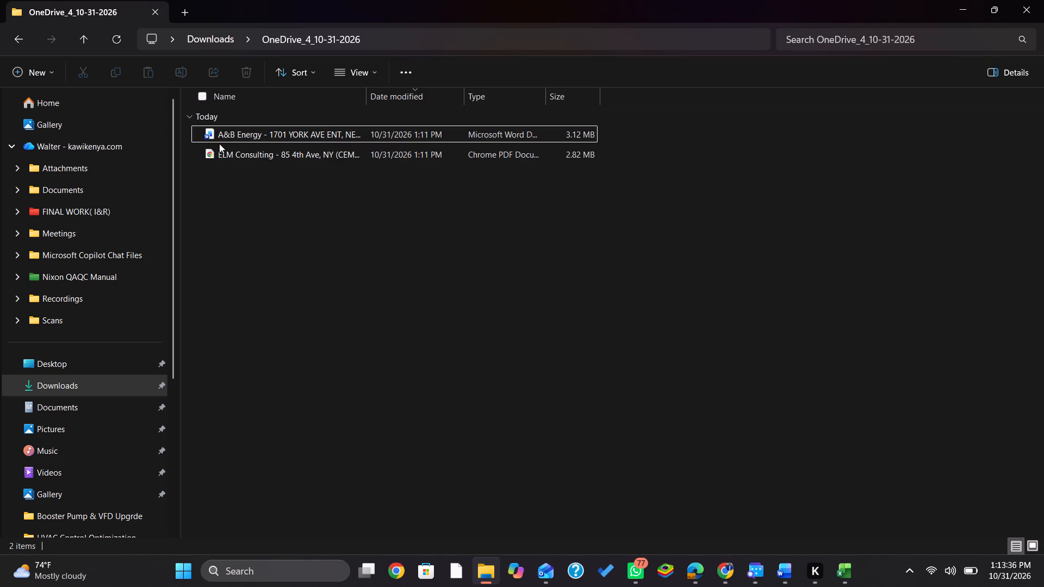
click(198, 133)
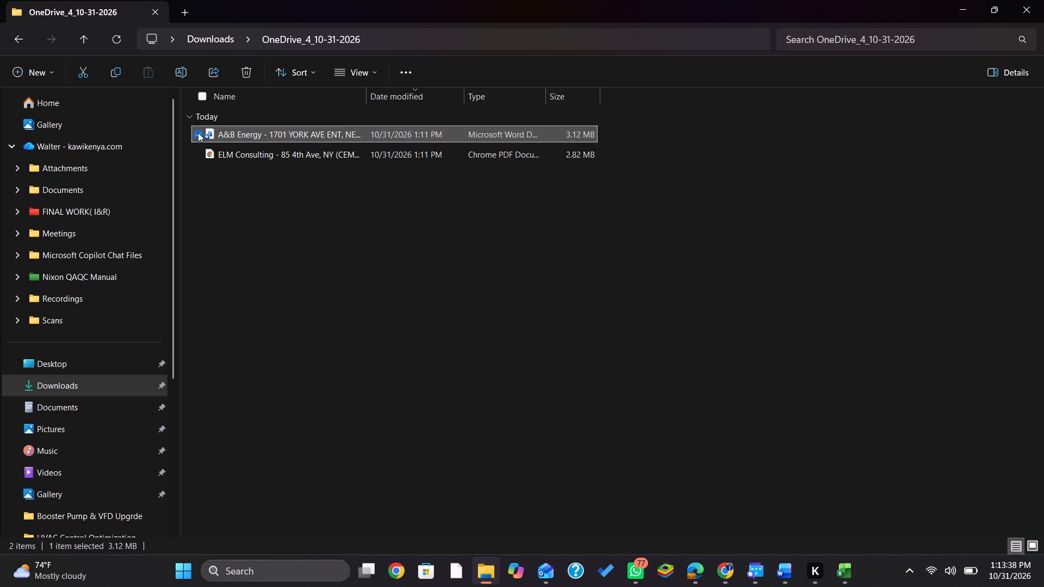
key(ctrl+c)
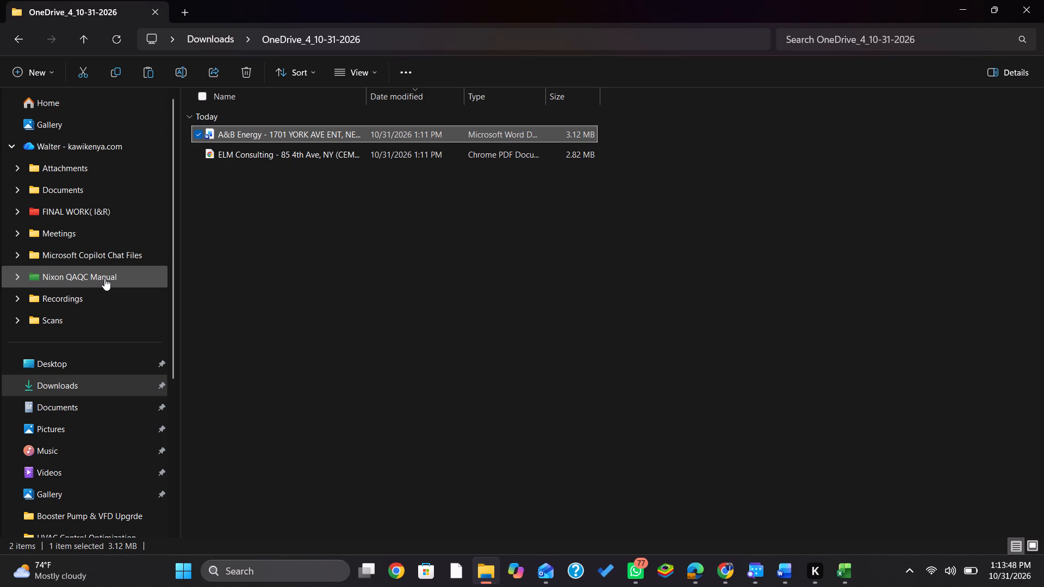
double_click(92, 207)
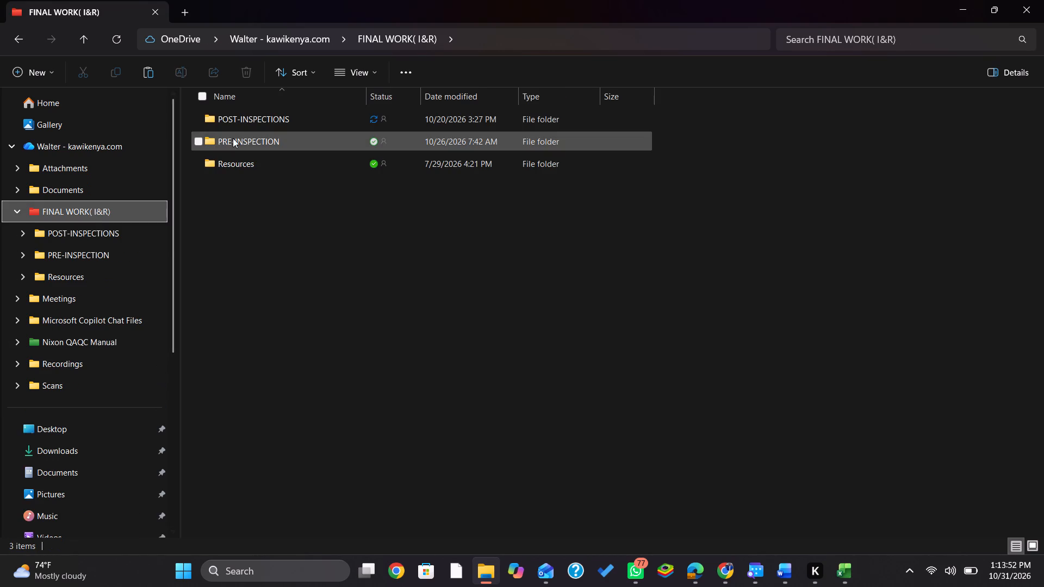
double_click(234, 136)
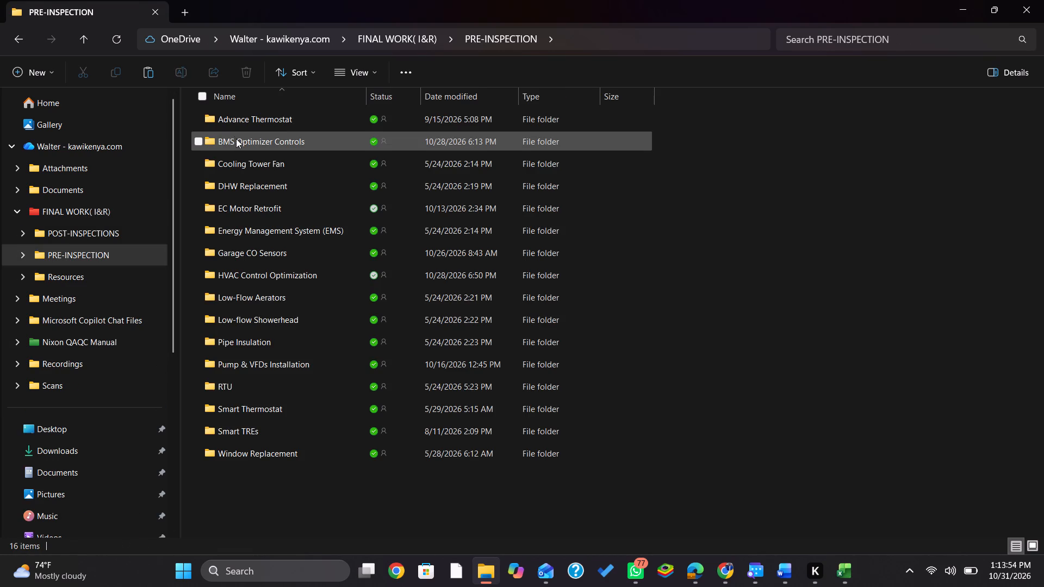
double_click(266, 359)
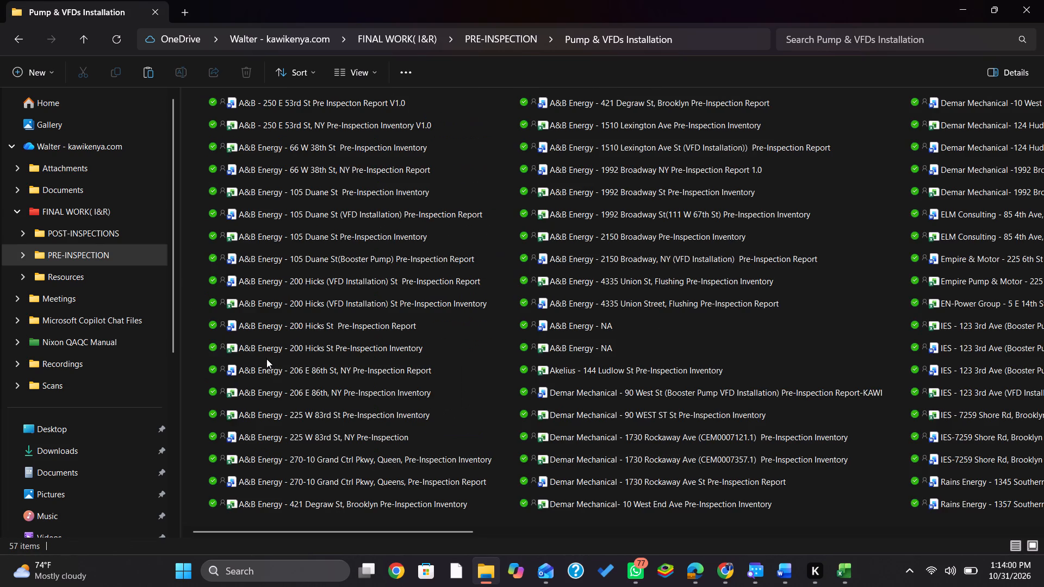
key(ctrl+v)
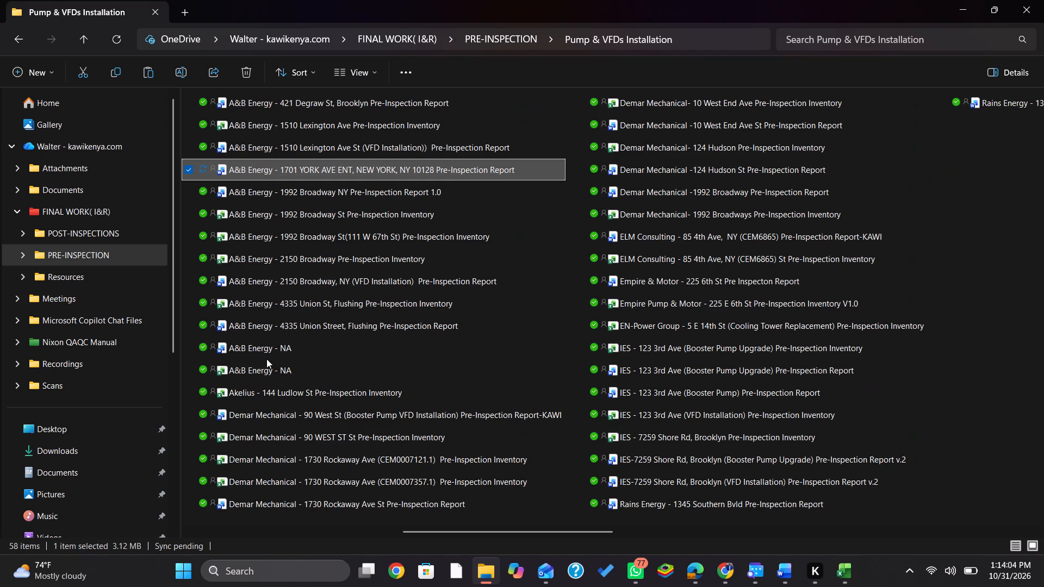
double_click(332, 167)
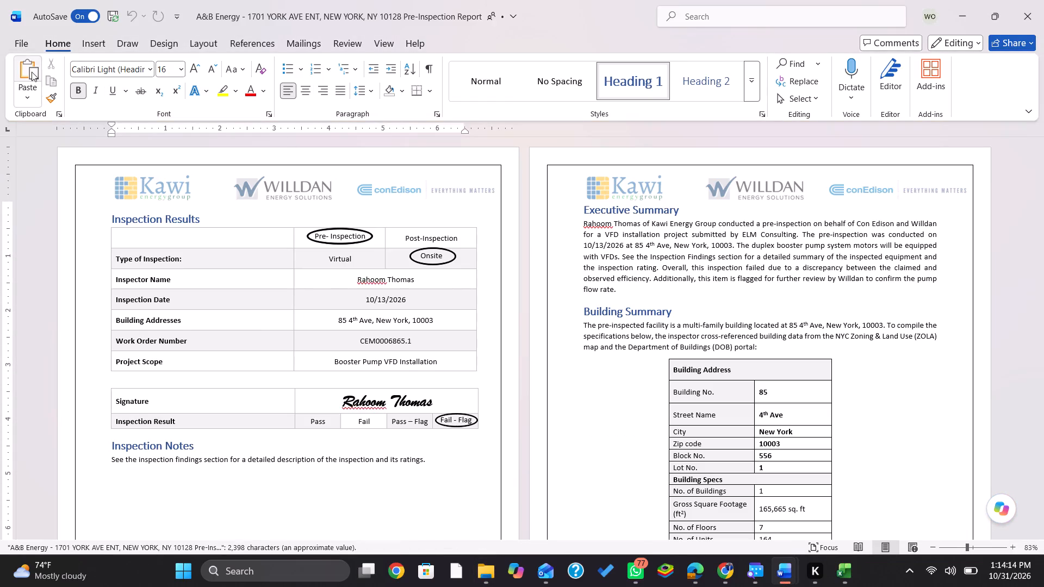
Set the Office theme to Black in the account settings and return to the report.
click(22, 46)
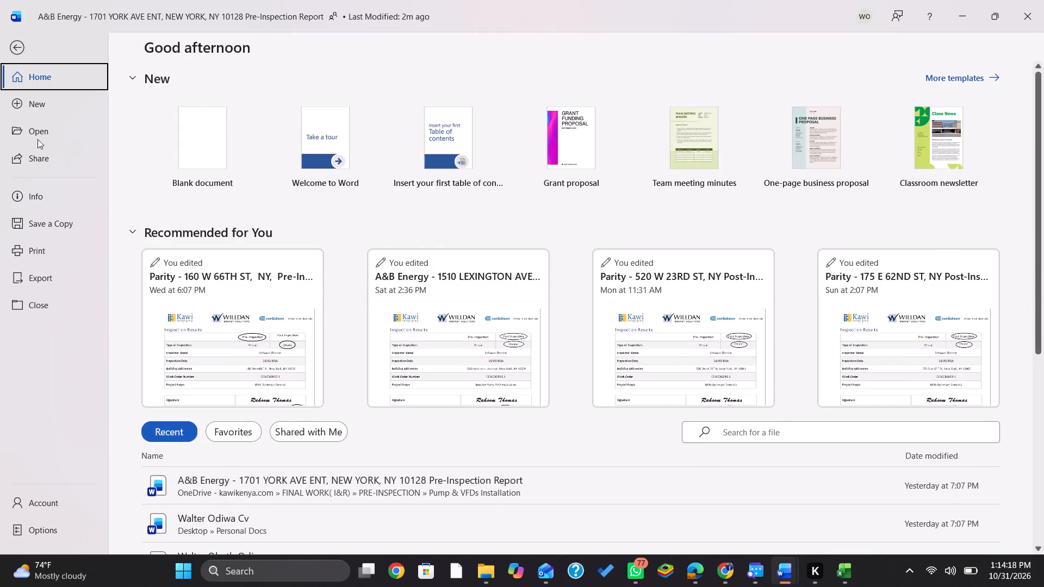
click(46, 501)
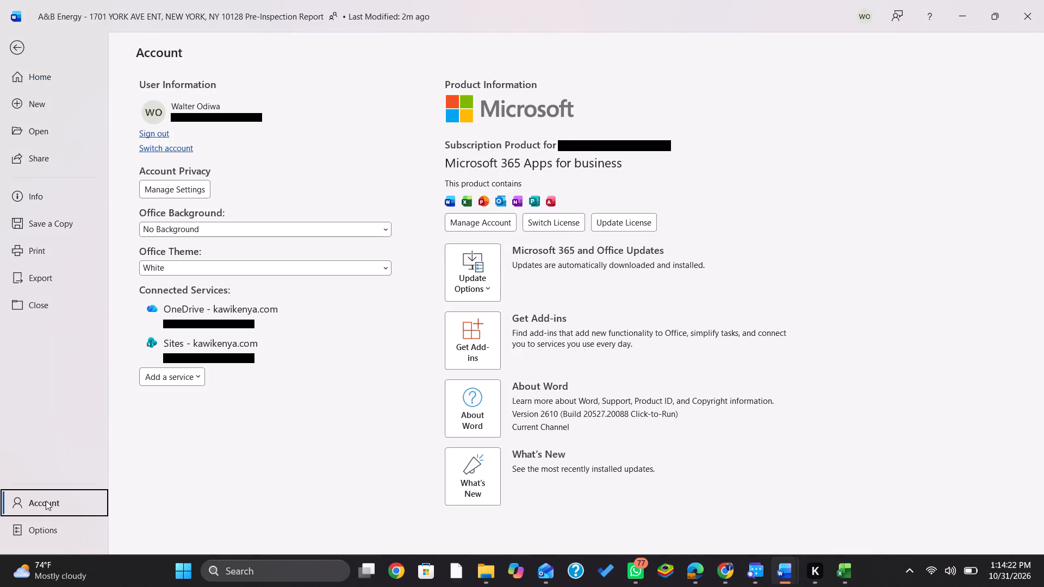
click(383, 267)
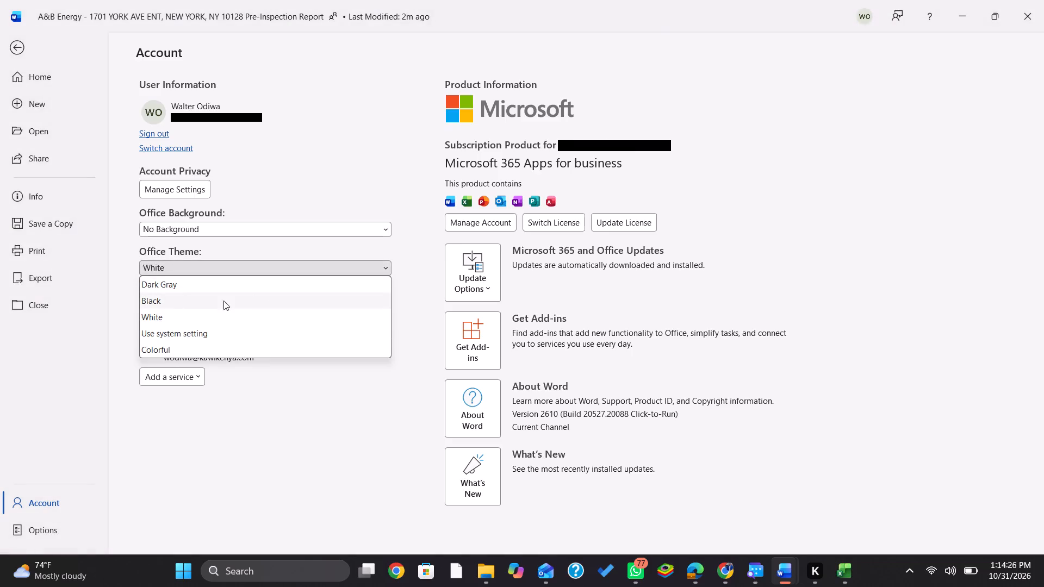
click(156, 307)
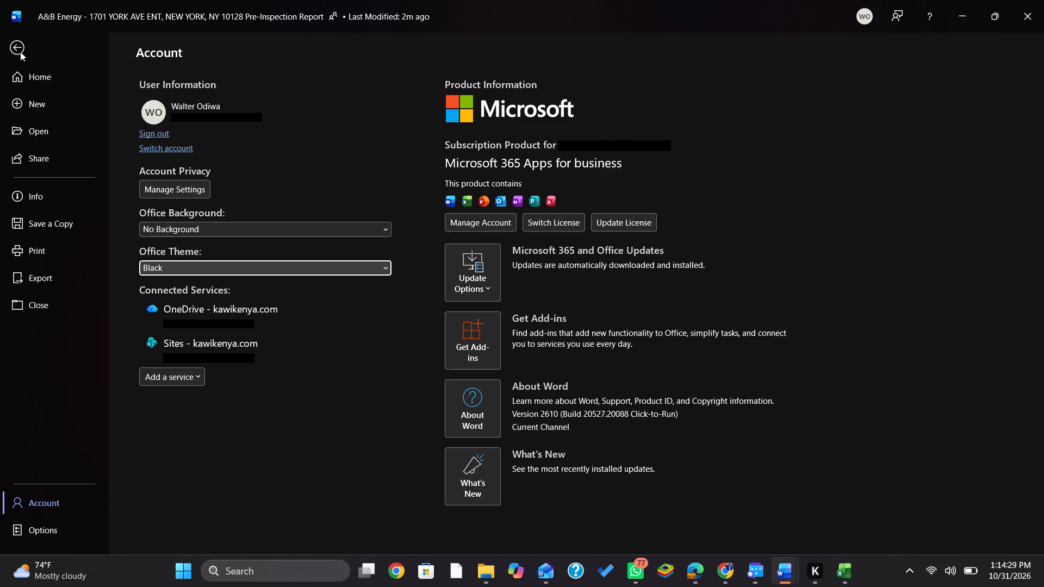
click(14, 42)
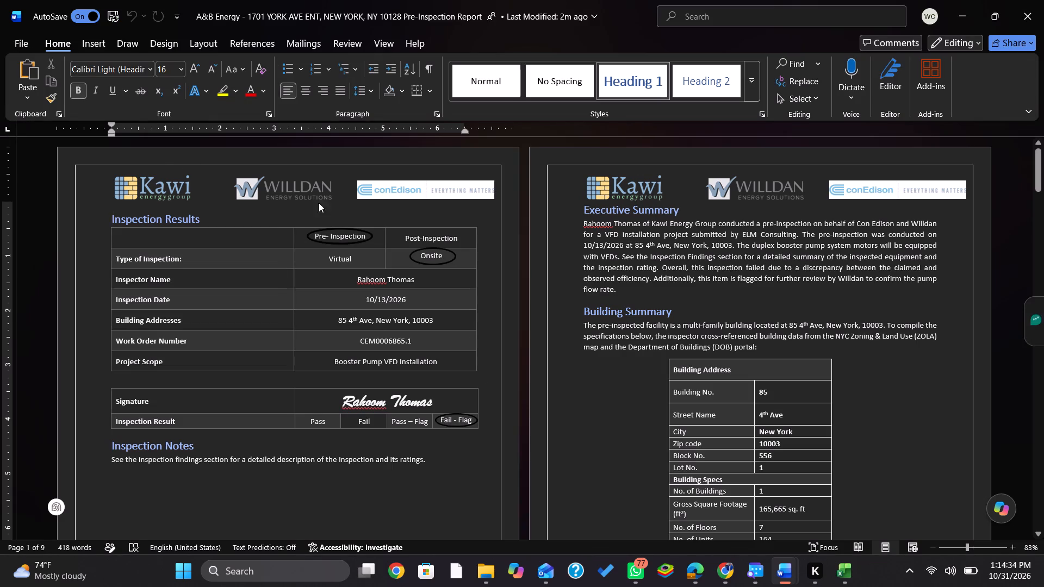
Set the inspection date in the Inspection Results table to 10/27/2026.
click(369, 283)
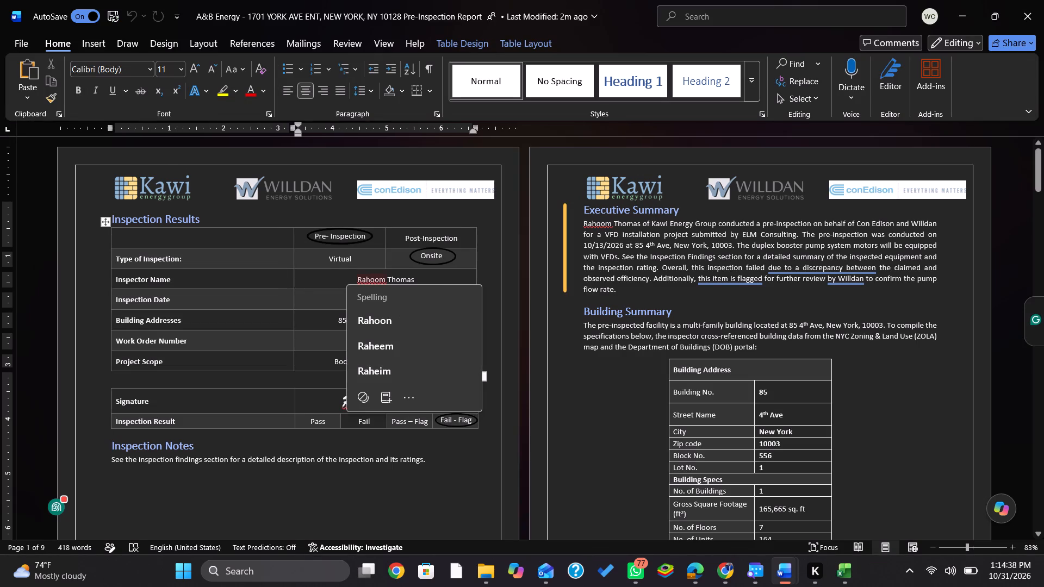
click(432, 275)
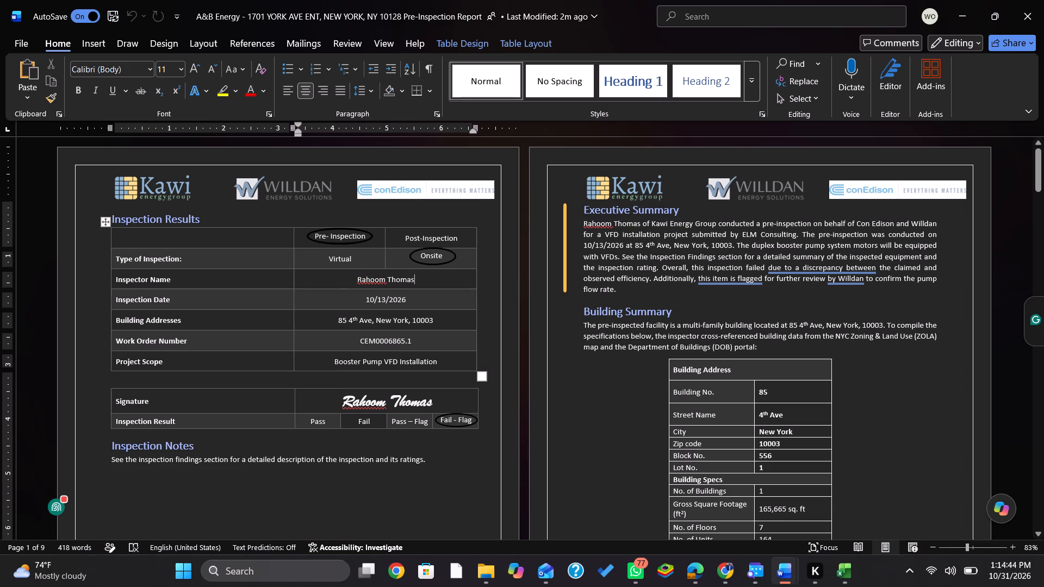
click(373, 297)
click(385, 300)
key(BackSpace)
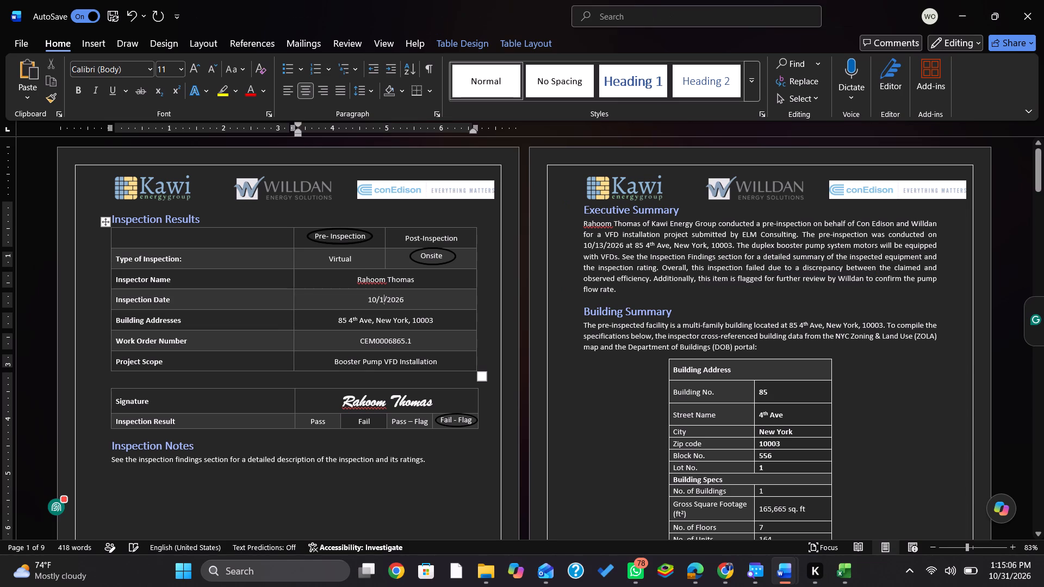
key(BackSpace)
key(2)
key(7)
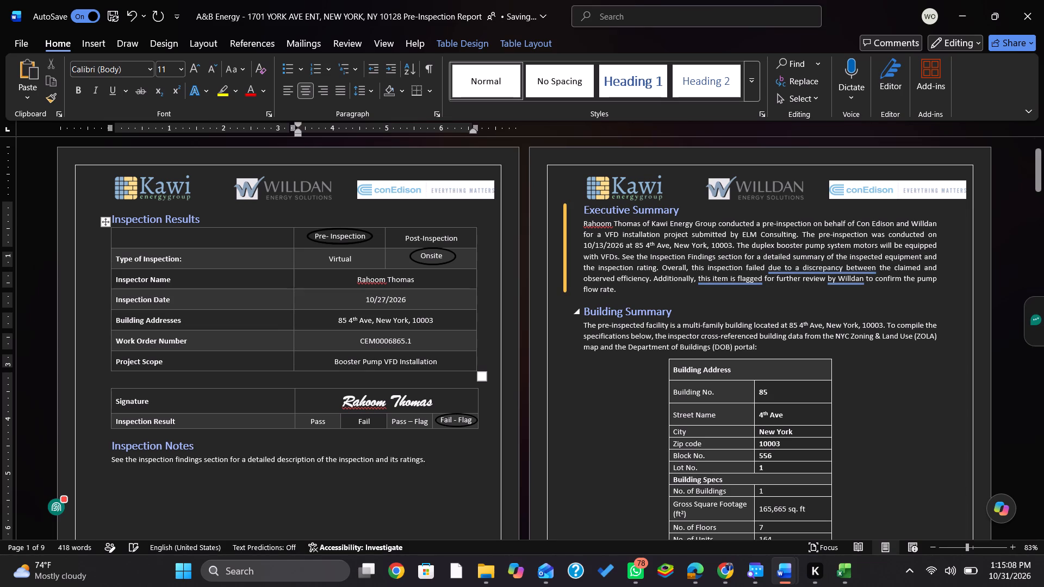
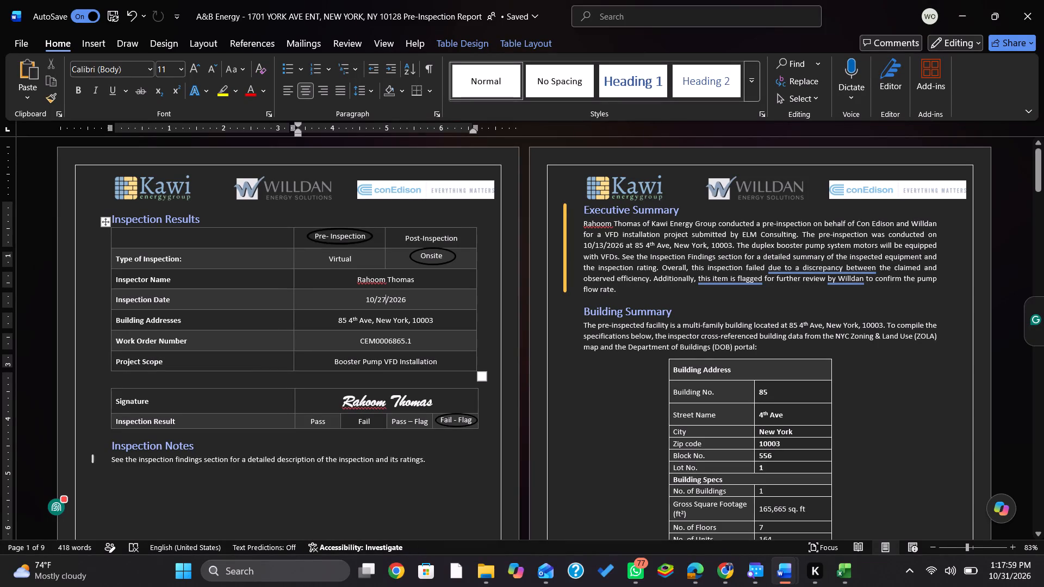
Ignore the spelling flag on the inspector's first name in the Inspection Results table.
click(375, 277)
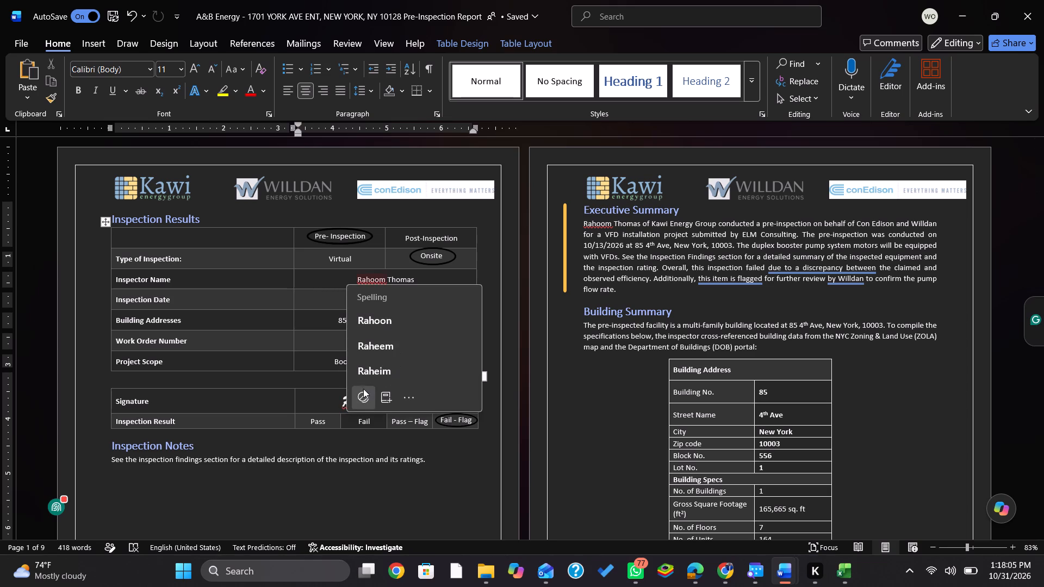
click(362, 392)
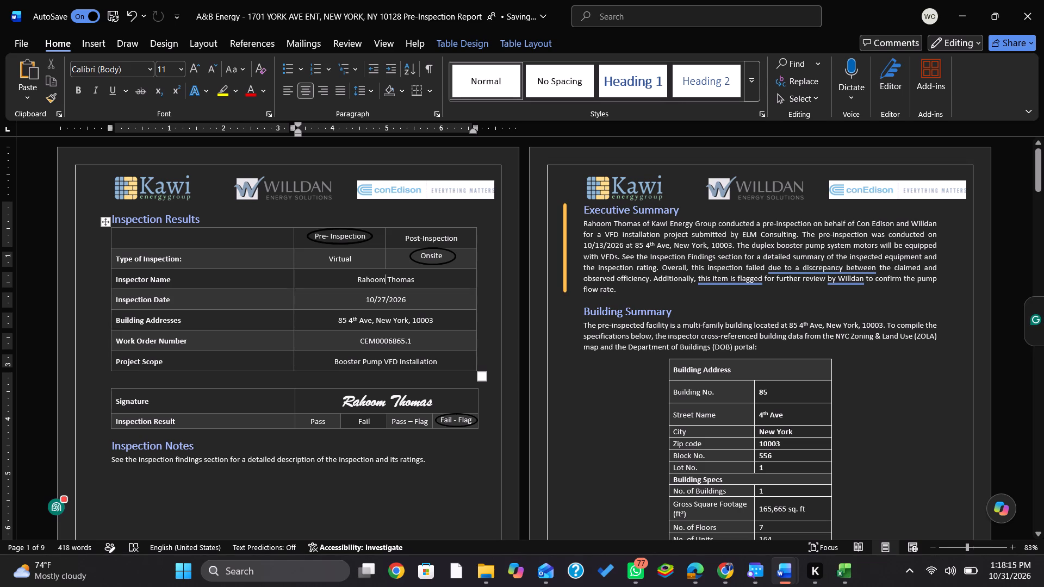
drag(335, 320, 345, 323)
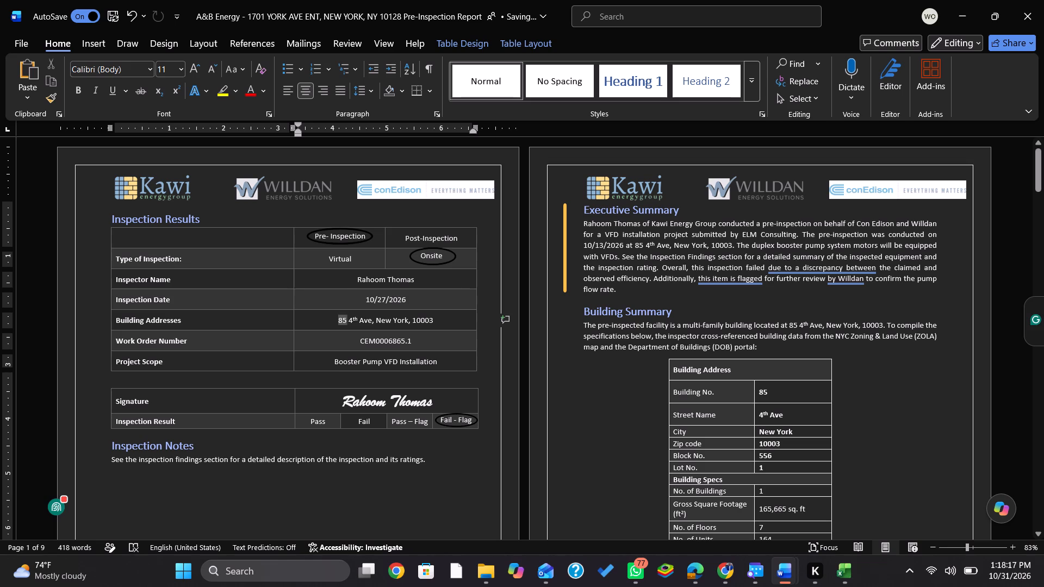
drag(345, 323, 345, 324)
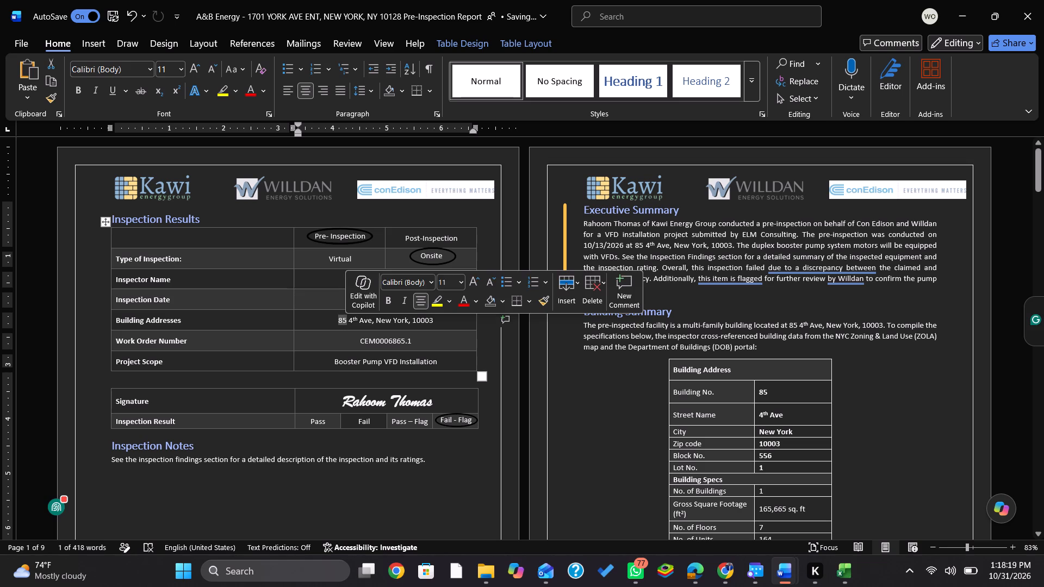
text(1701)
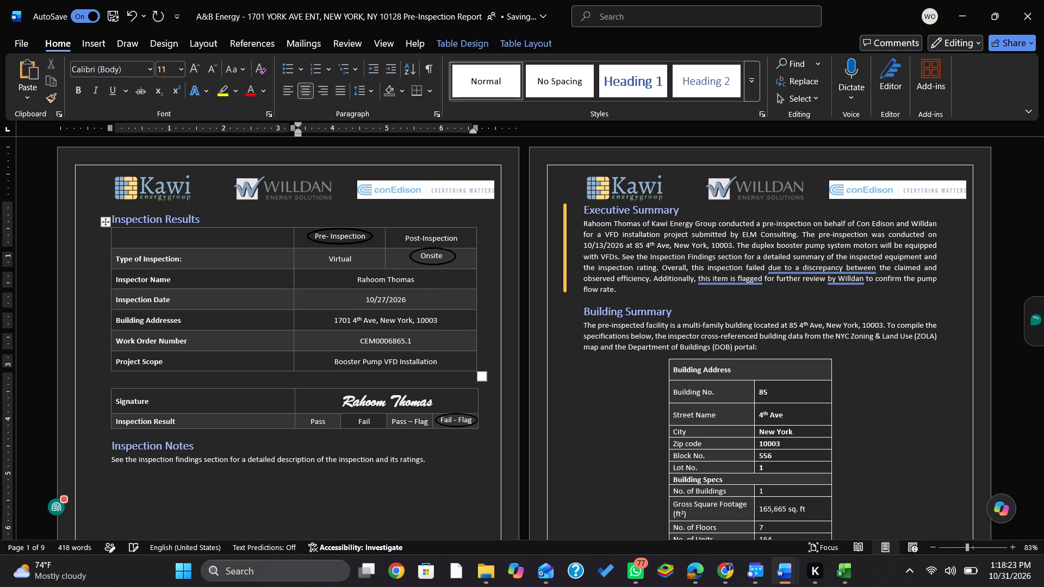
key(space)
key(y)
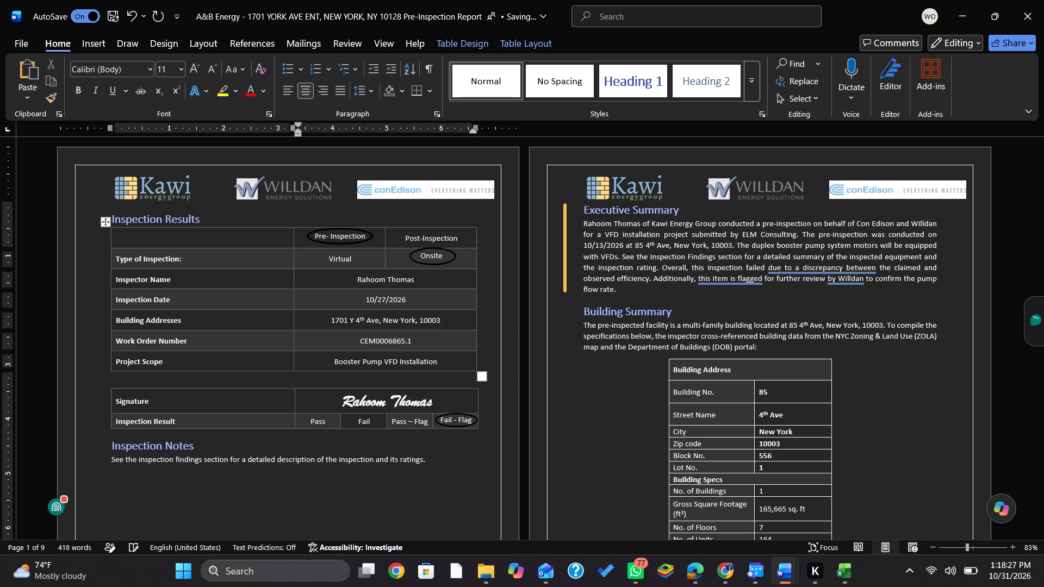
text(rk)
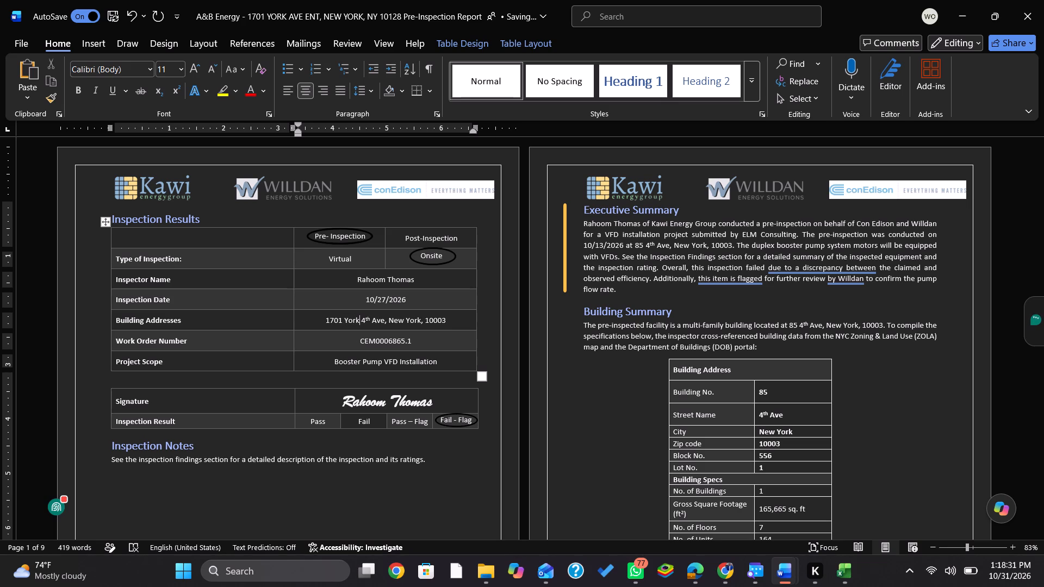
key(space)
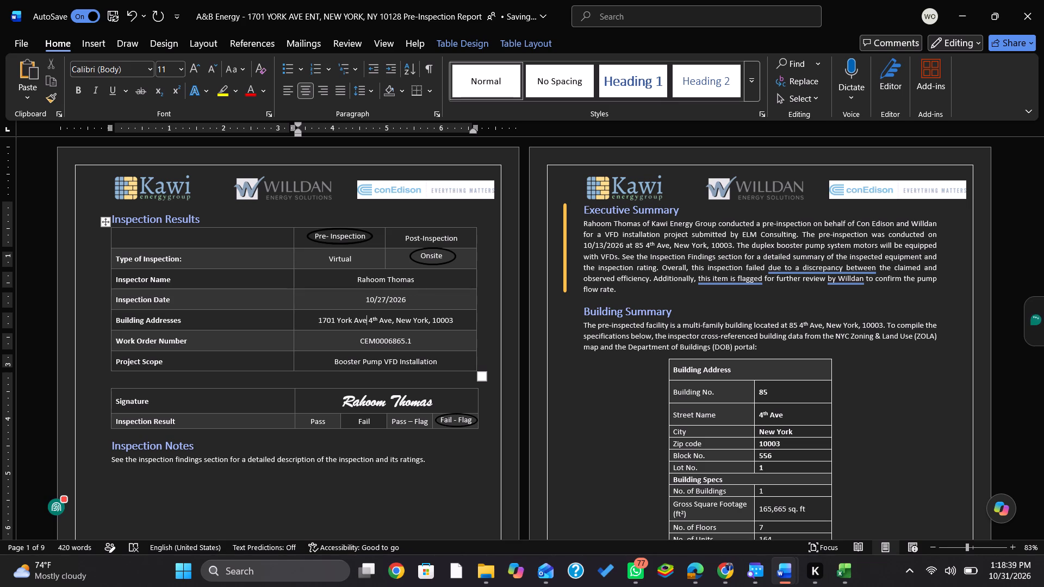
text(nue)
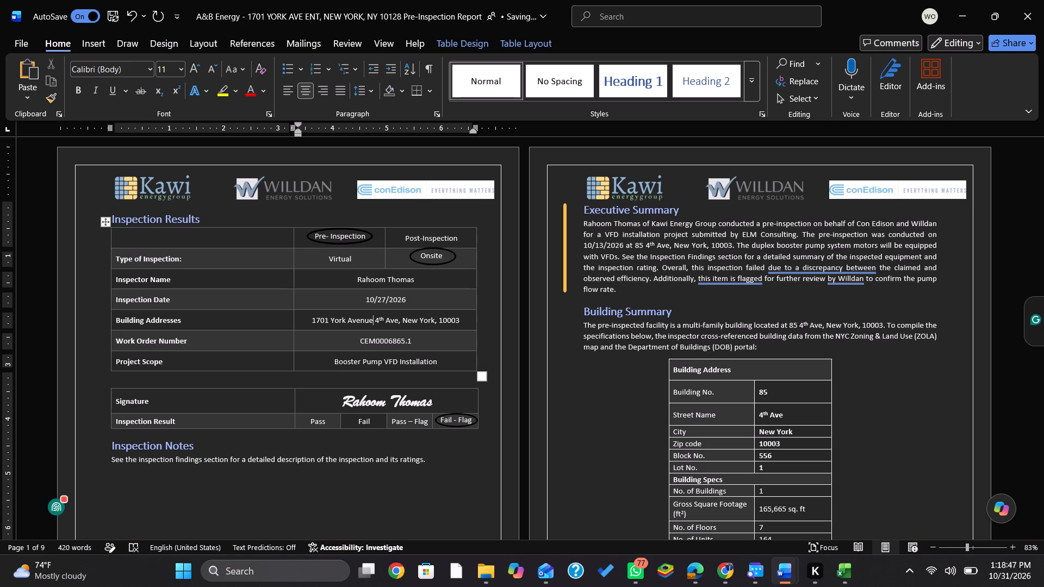
click(399, 320)
key(BackSpace)
key(BackSpace)
key(BackSpace)
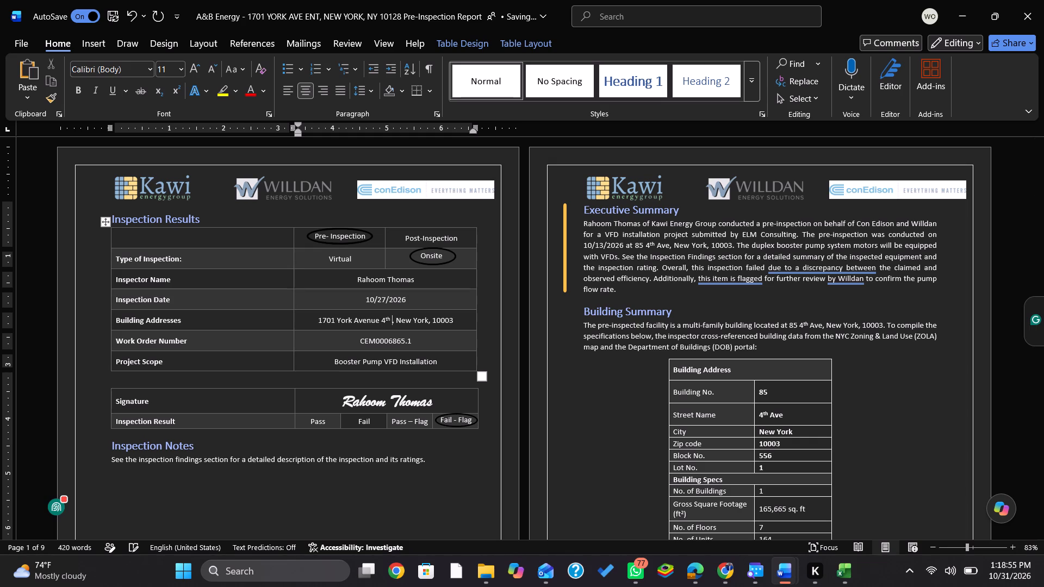
key(BackSpace)
key(BackSpace)
key(BackSpace)
key(BackSpace)
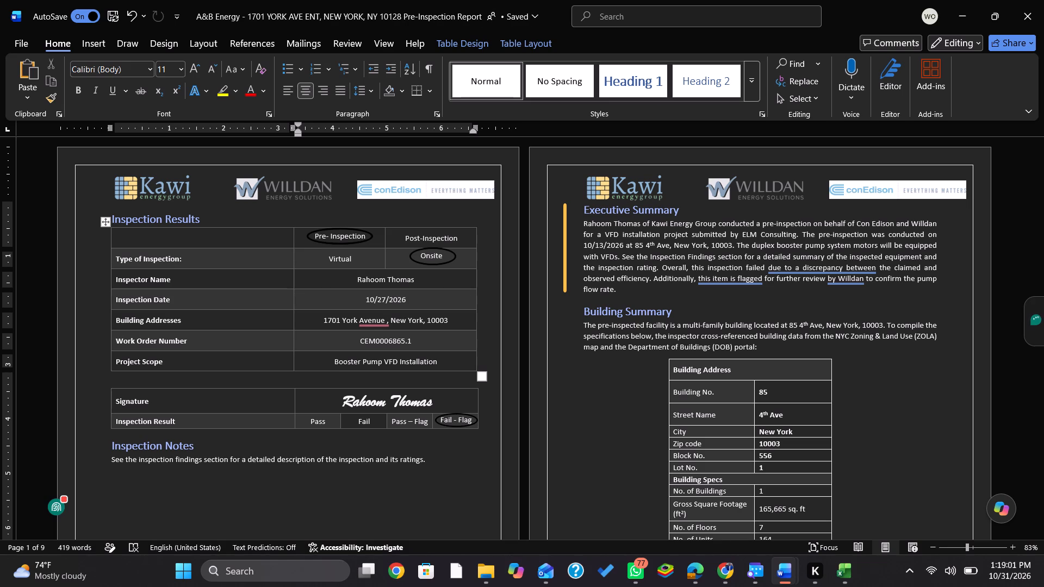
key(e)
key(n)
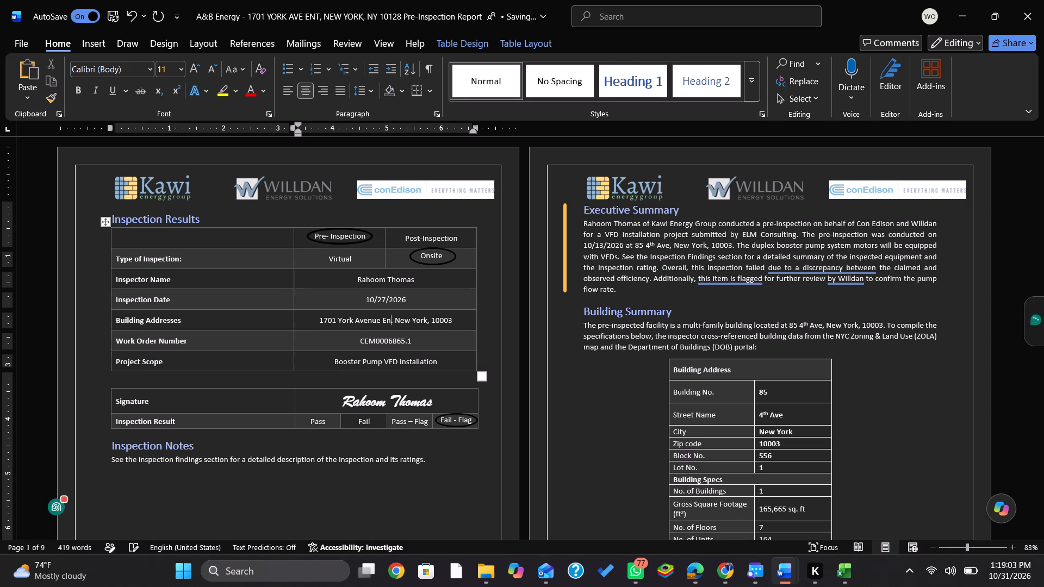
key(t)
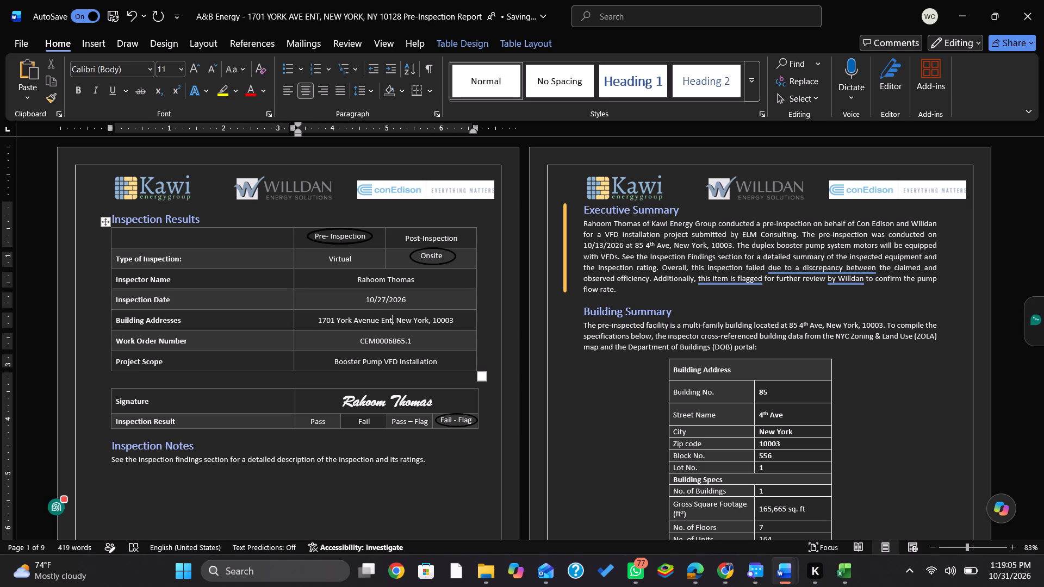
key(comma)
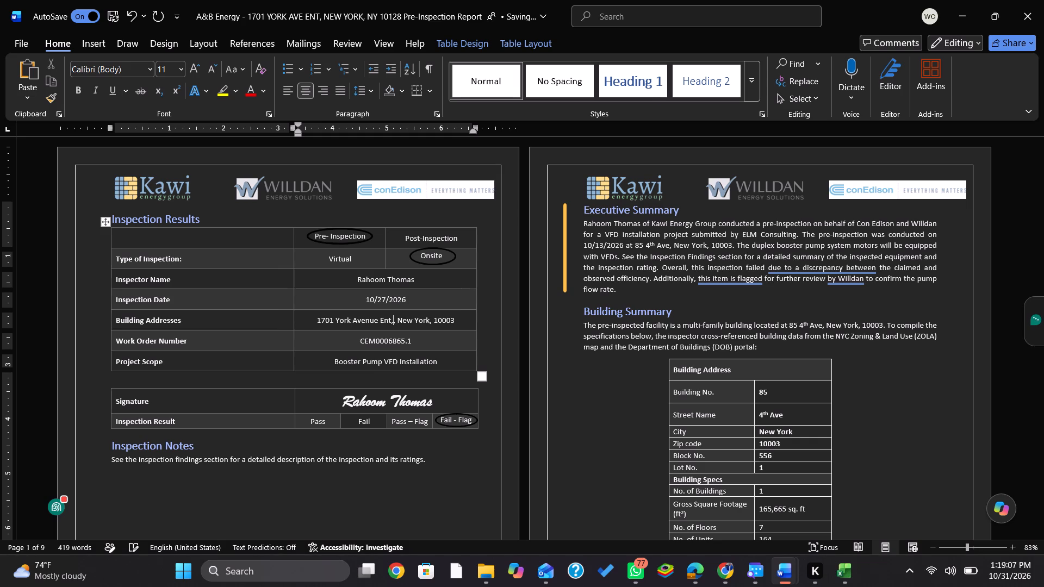
key(BackSpace)
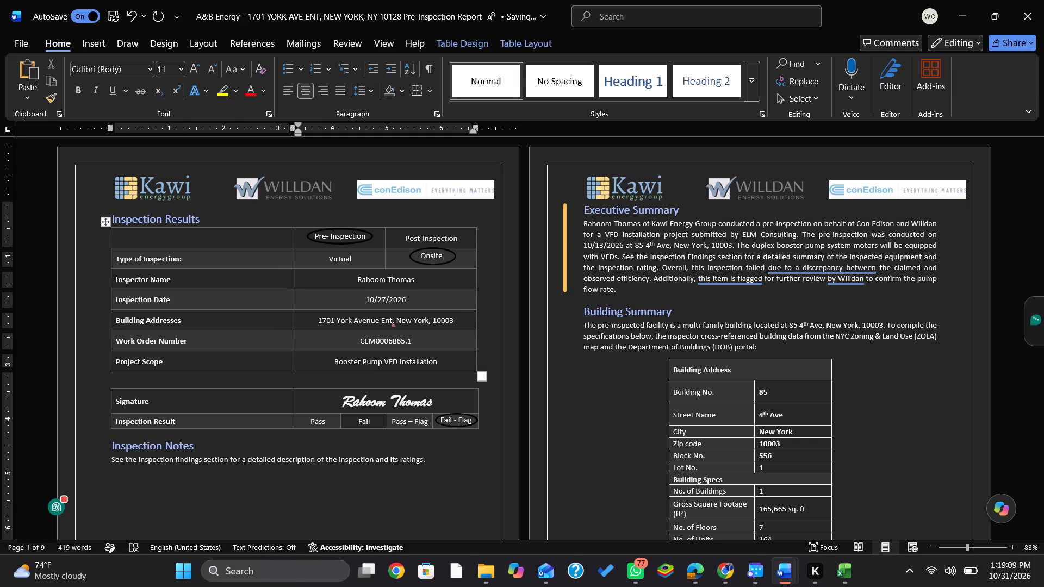
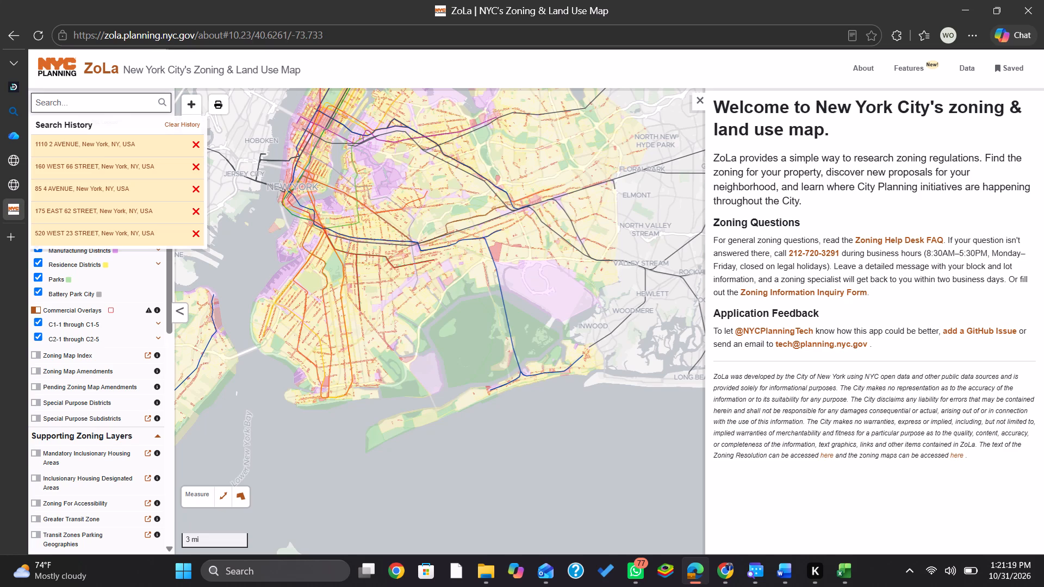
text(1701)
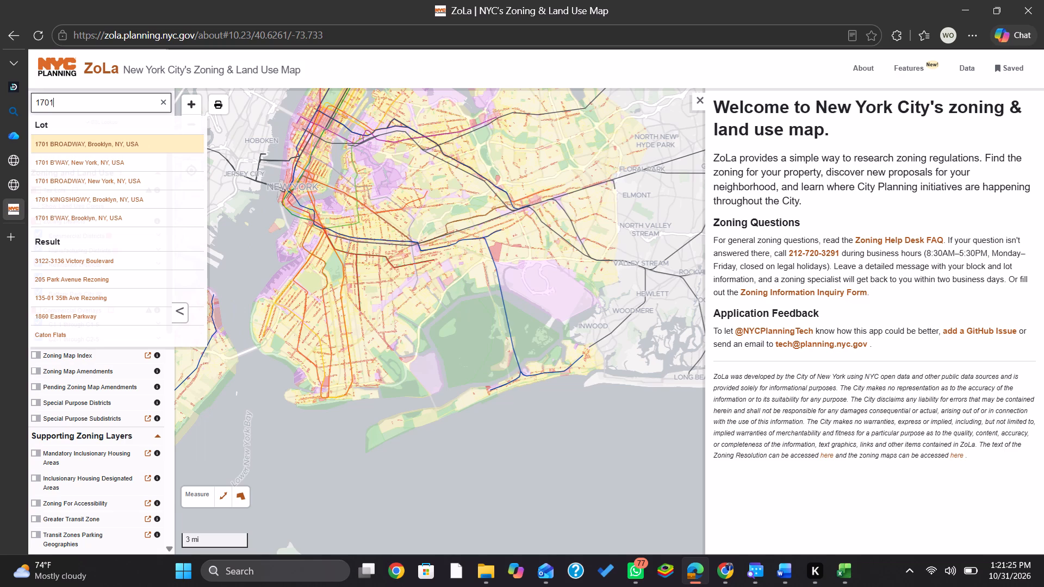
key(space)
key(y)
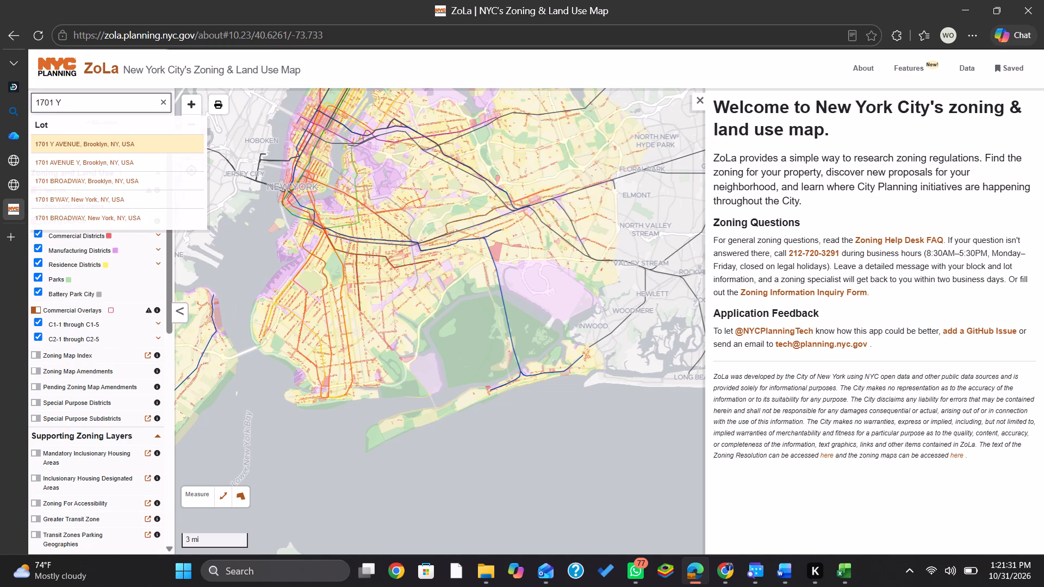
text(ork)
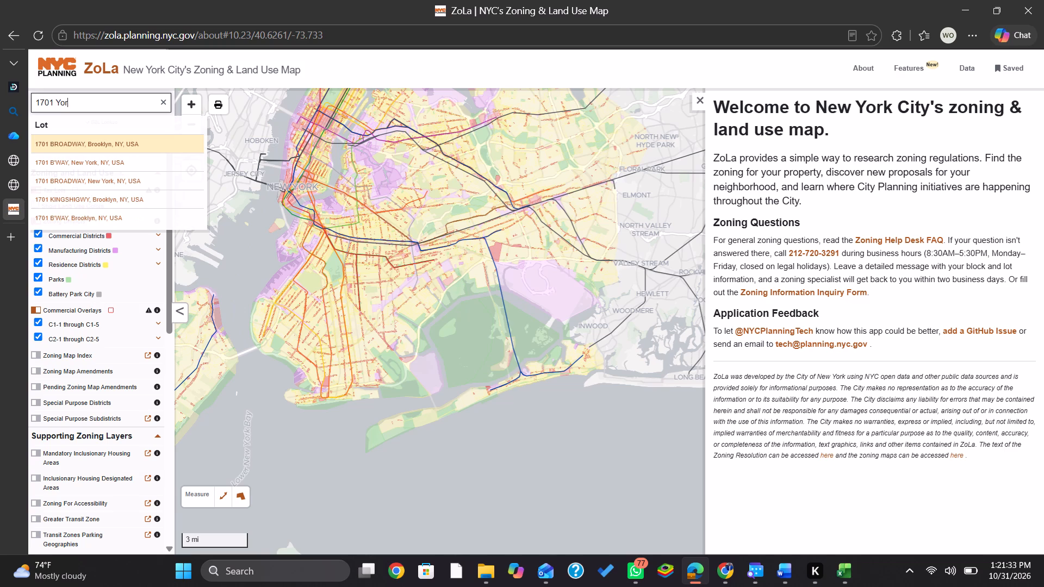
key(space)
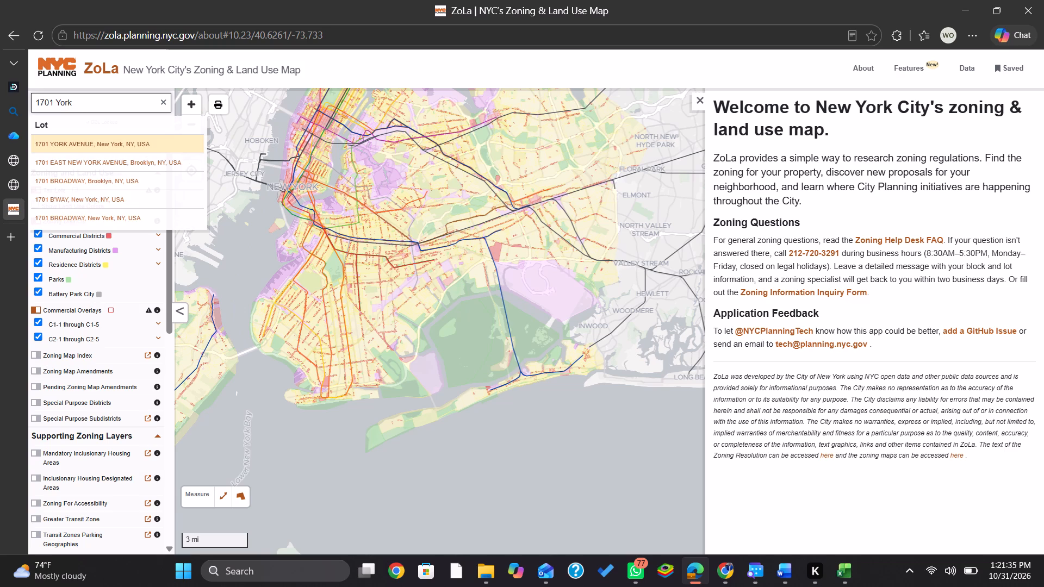
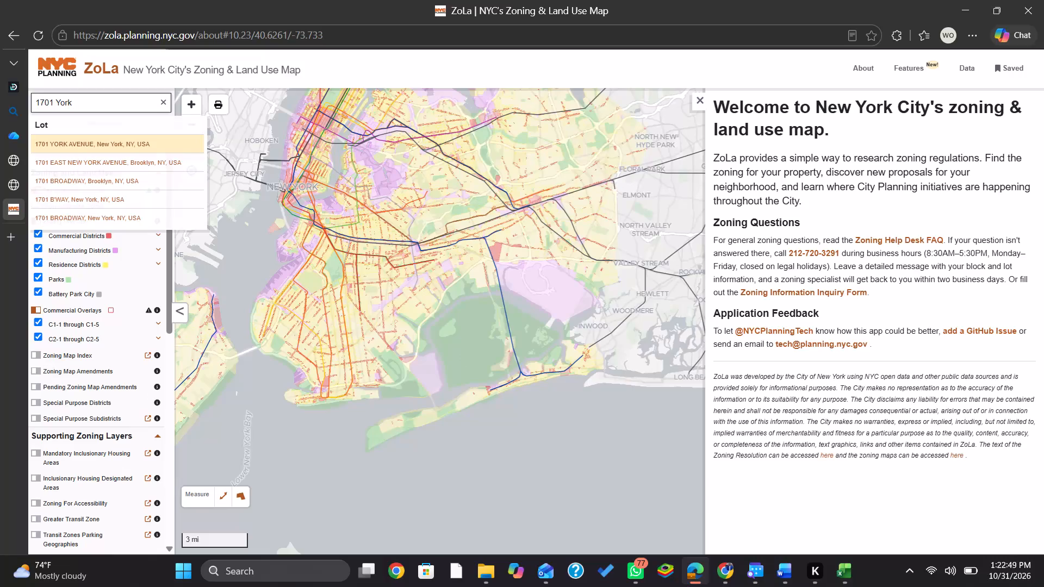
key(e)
key(BackSpace)
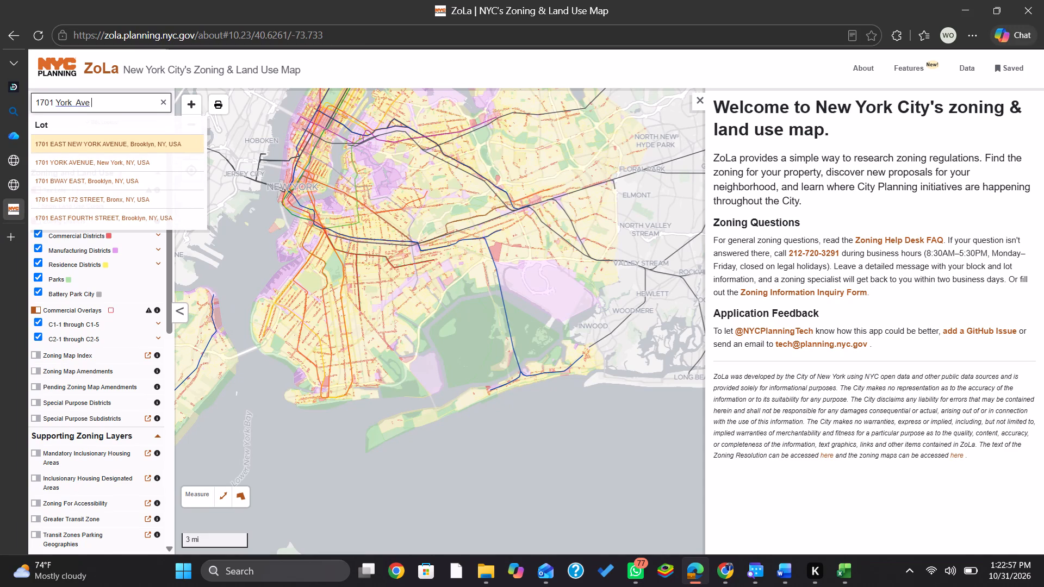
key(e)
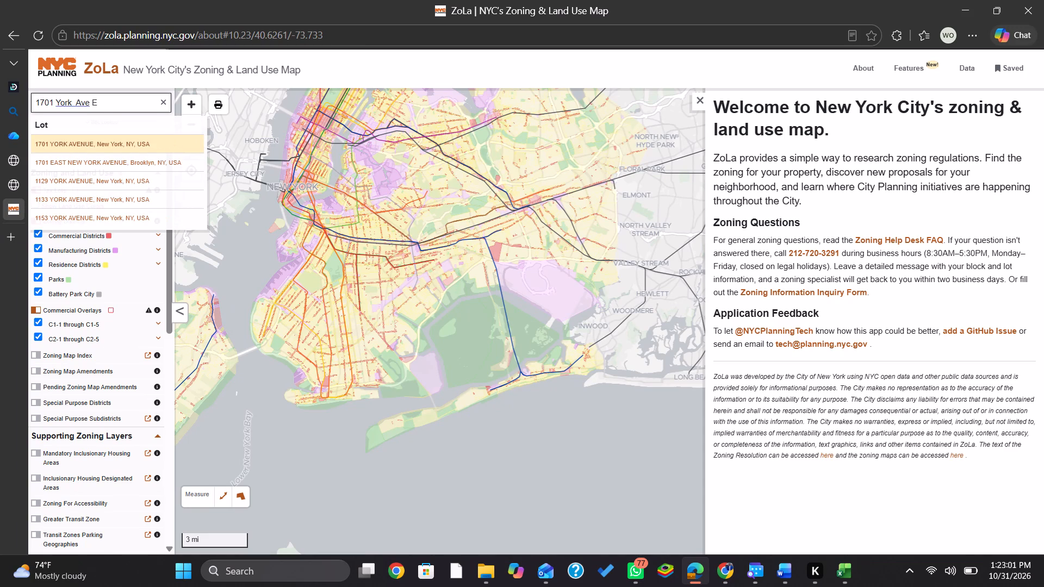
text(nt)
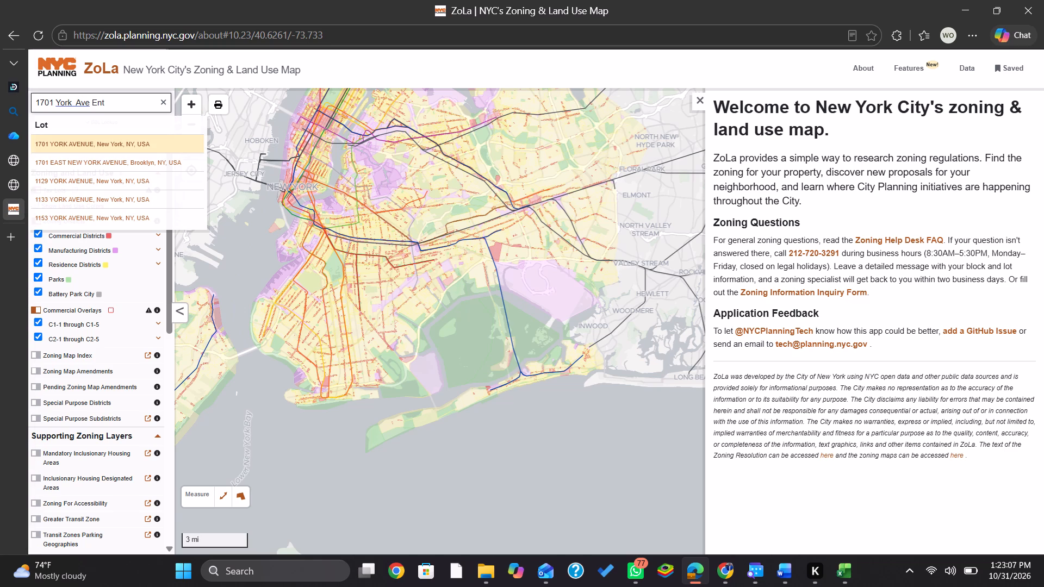
click(74, 103)
click(83, 160)
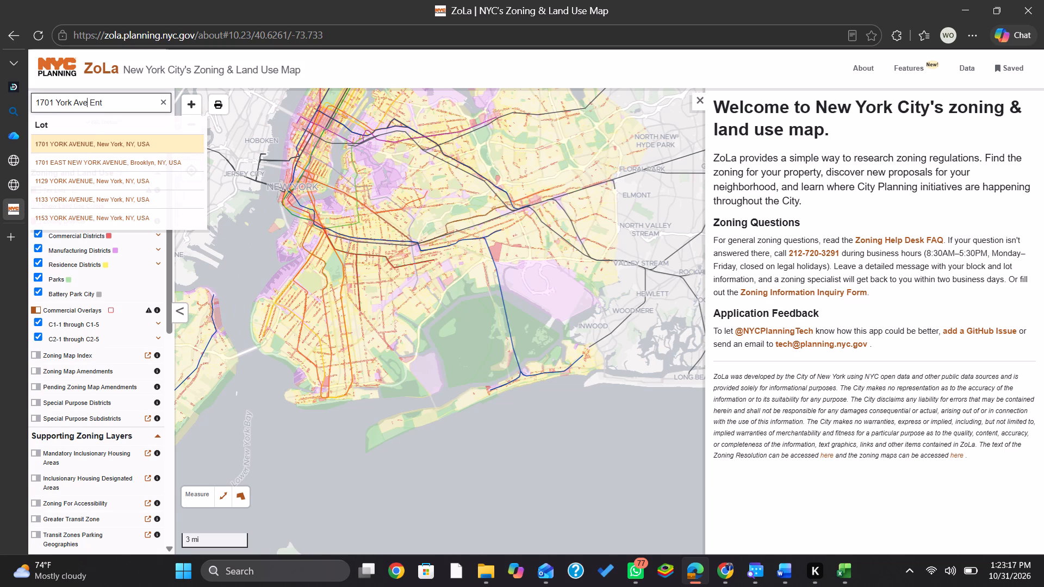
click(104, 103)
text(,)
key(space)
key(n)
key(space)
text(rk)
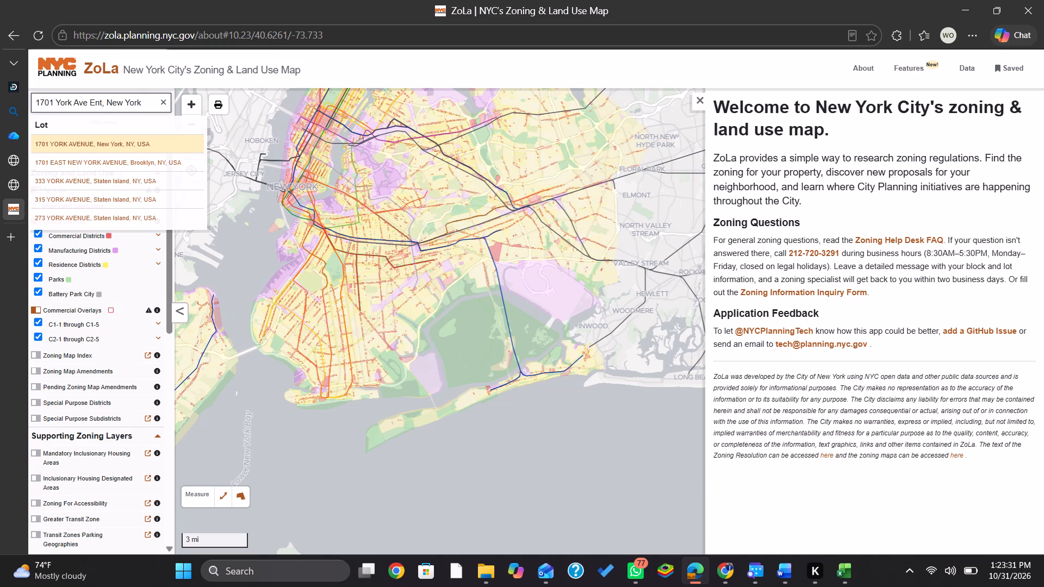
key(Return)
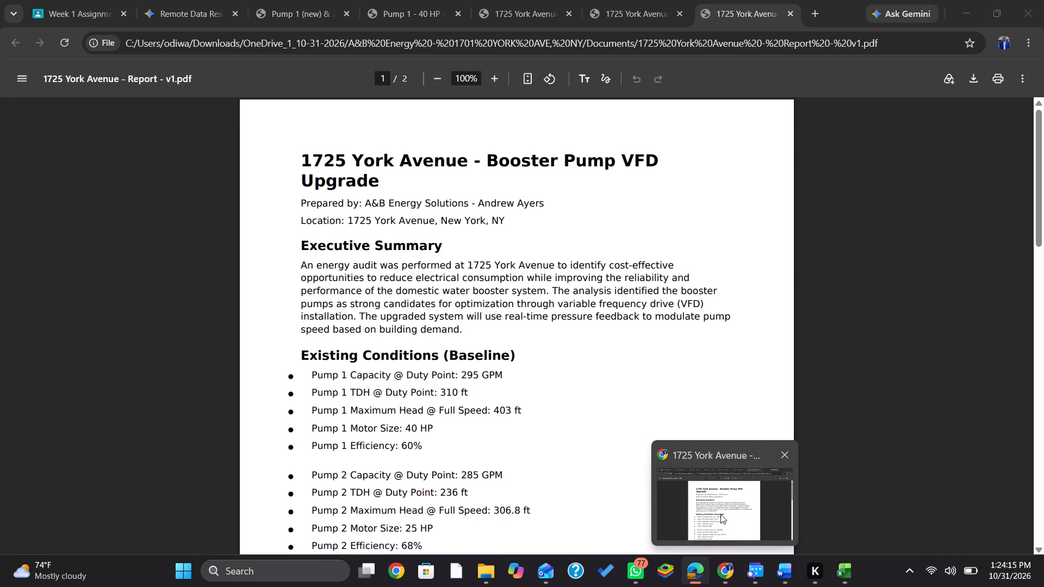
click(720, 514)
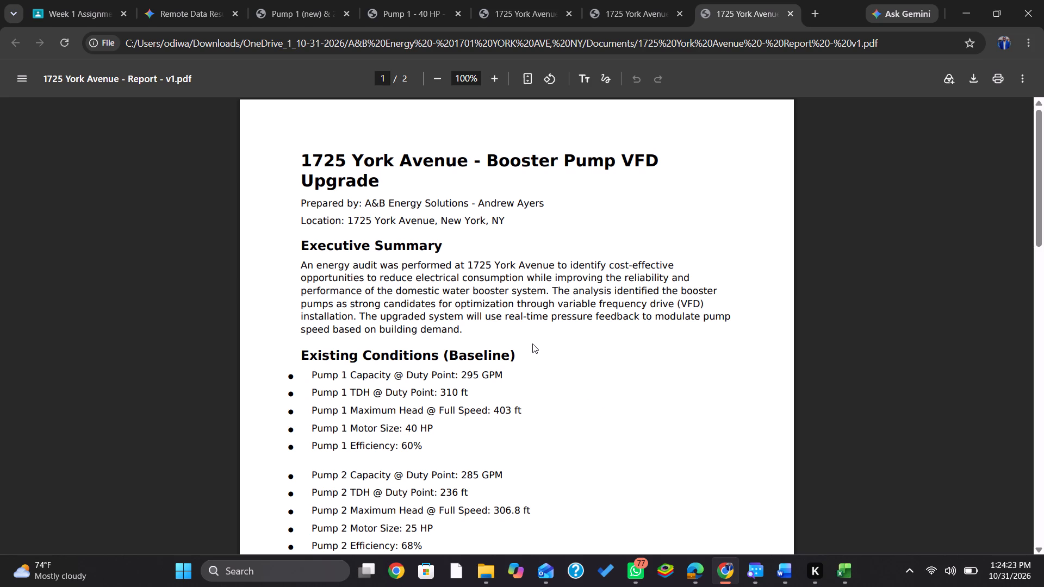
scroll(532, 344, up, 1)
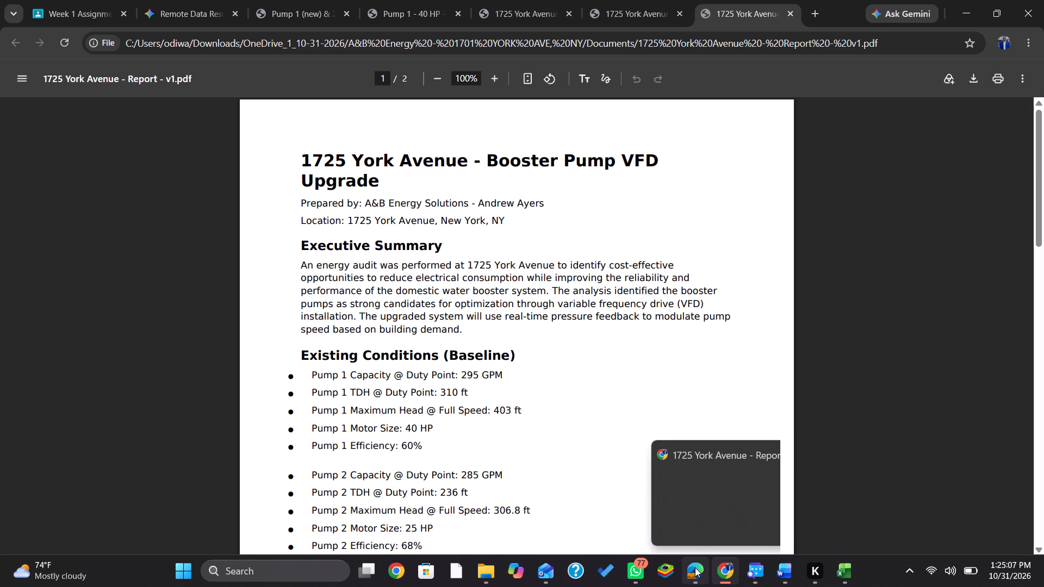
click(684, 513)
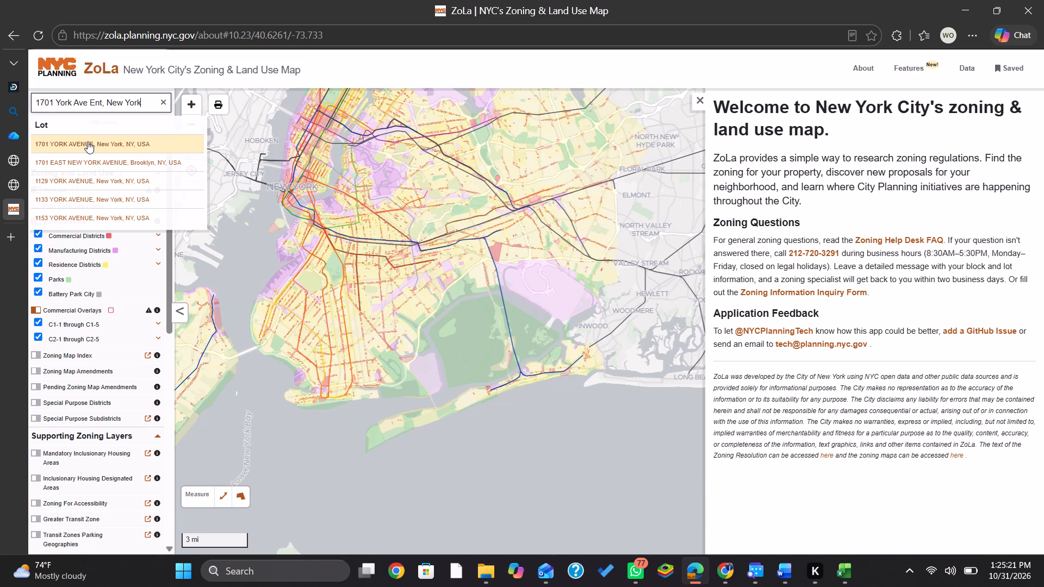
double_click(88, 141)
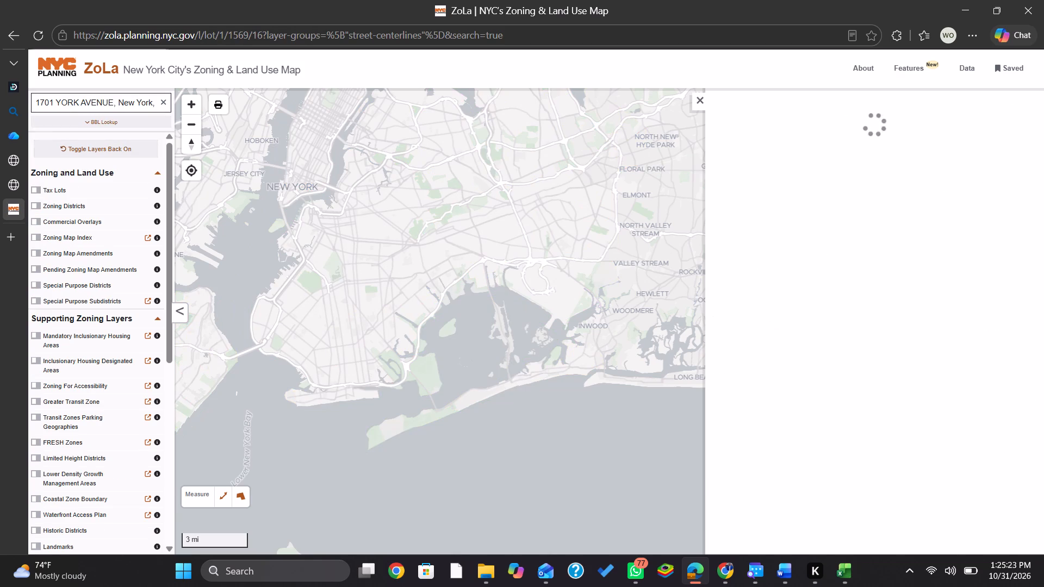
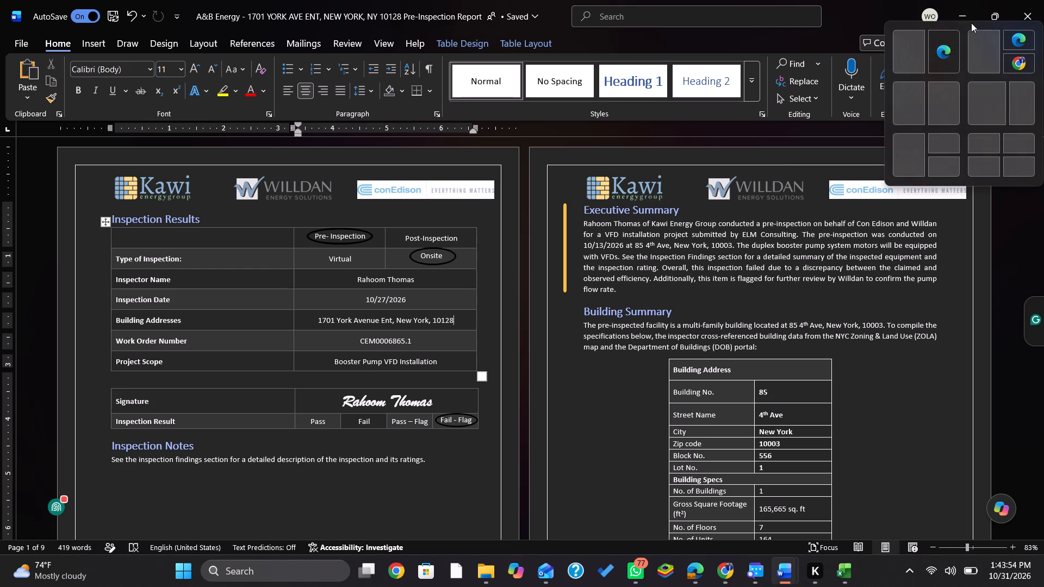
Arrange Word and the ZoLa map side by side, zoom the map out, and show the 1725 York Avenue lot details.
click(911, 49)
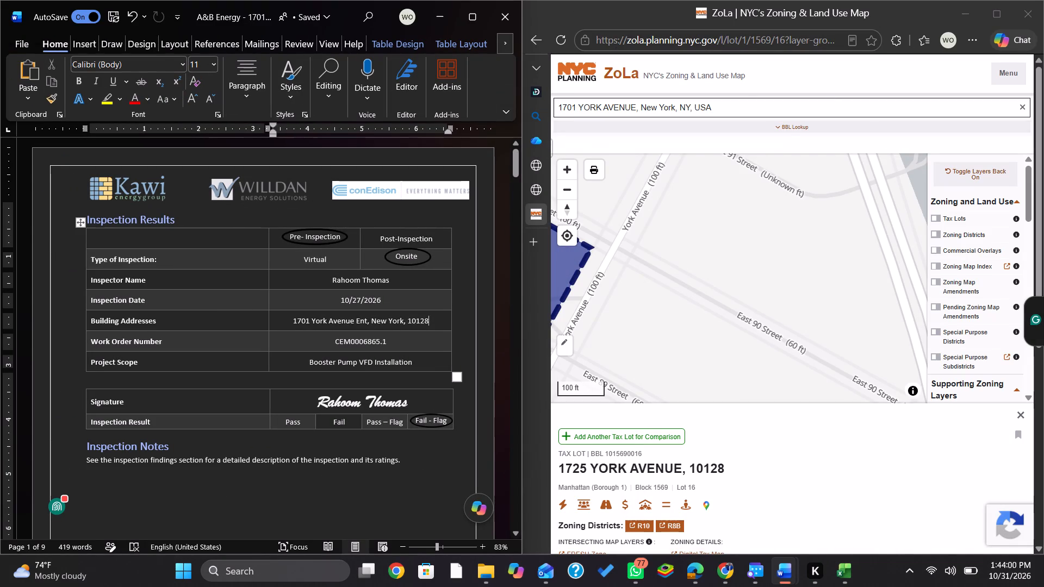
double_click(557, 185)
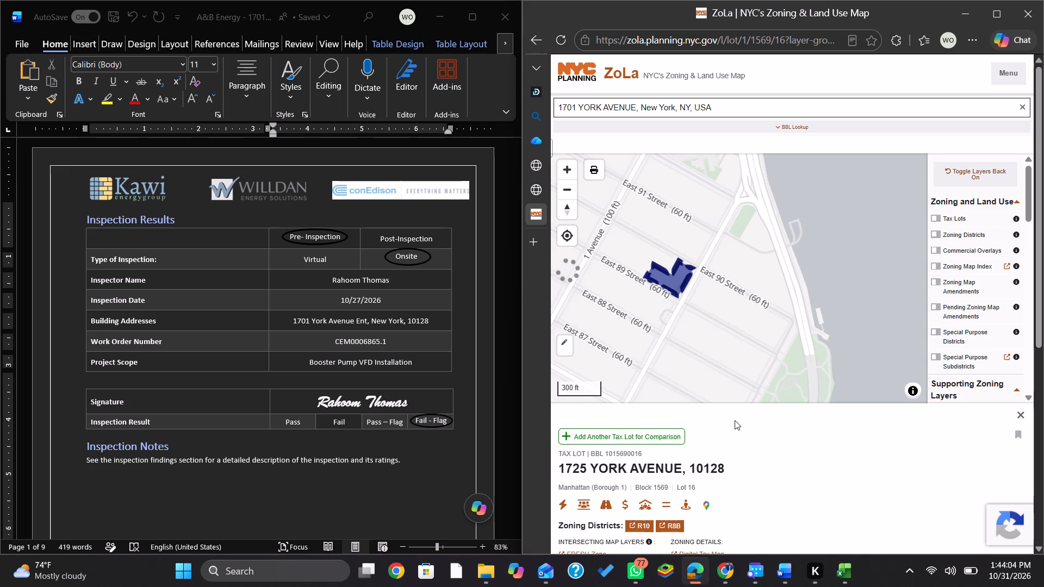
scroll(735, 420, down, 4)
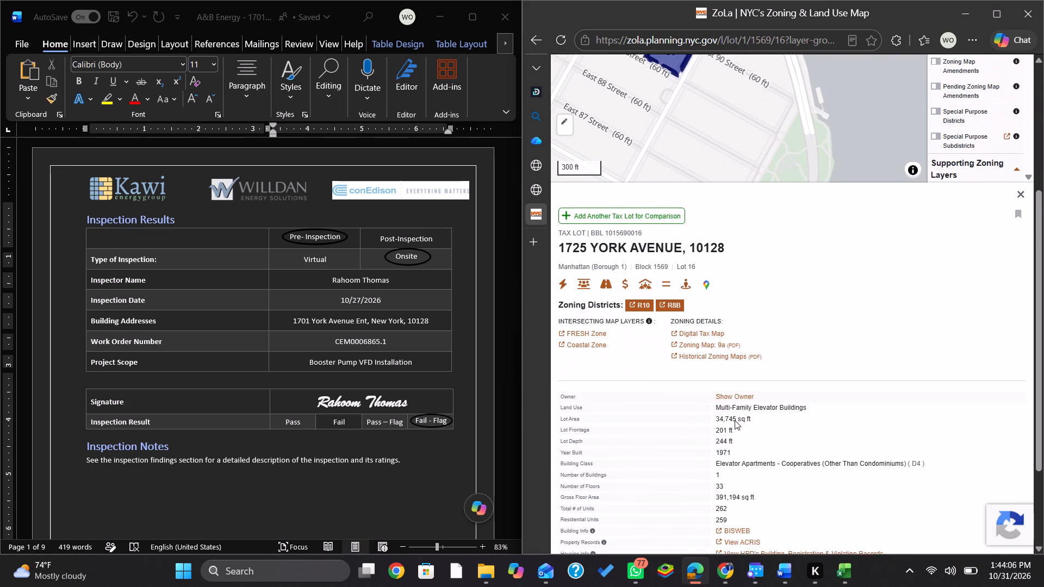
scroll(735, 420, down, 1)
scroll(380, 355, down, 1)
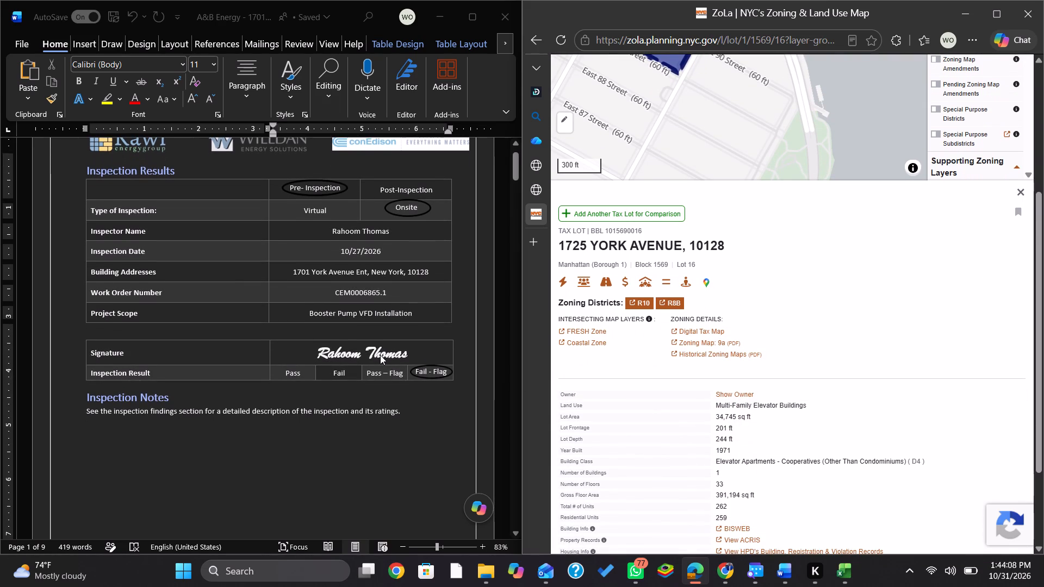
Set the Work Order Number in the Inspection Results table to CEM0009846.1.
scroll(380, 355, down, 1)
scroll(380, 355, up, 1)
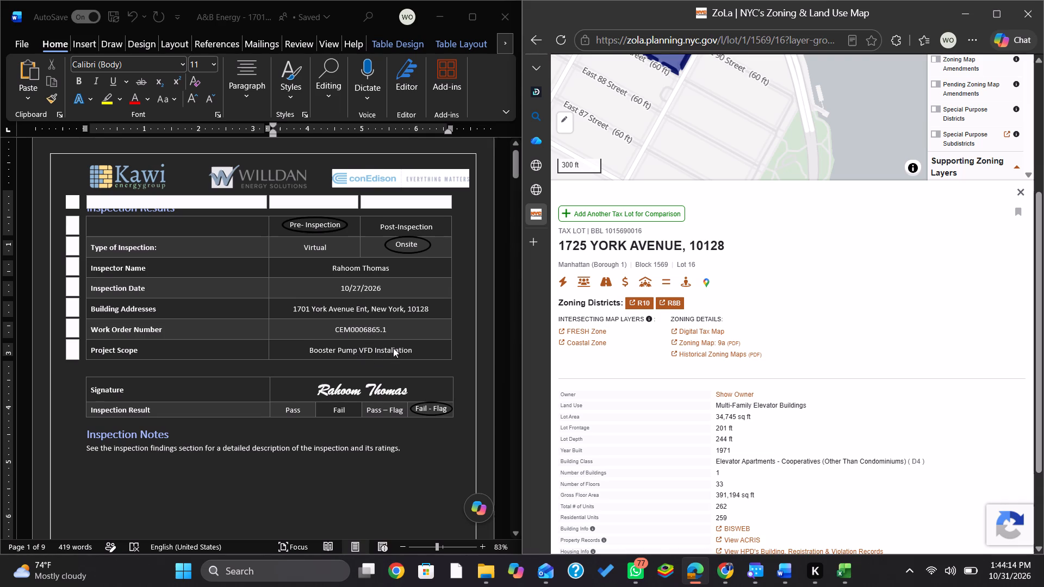
click(376, 329)
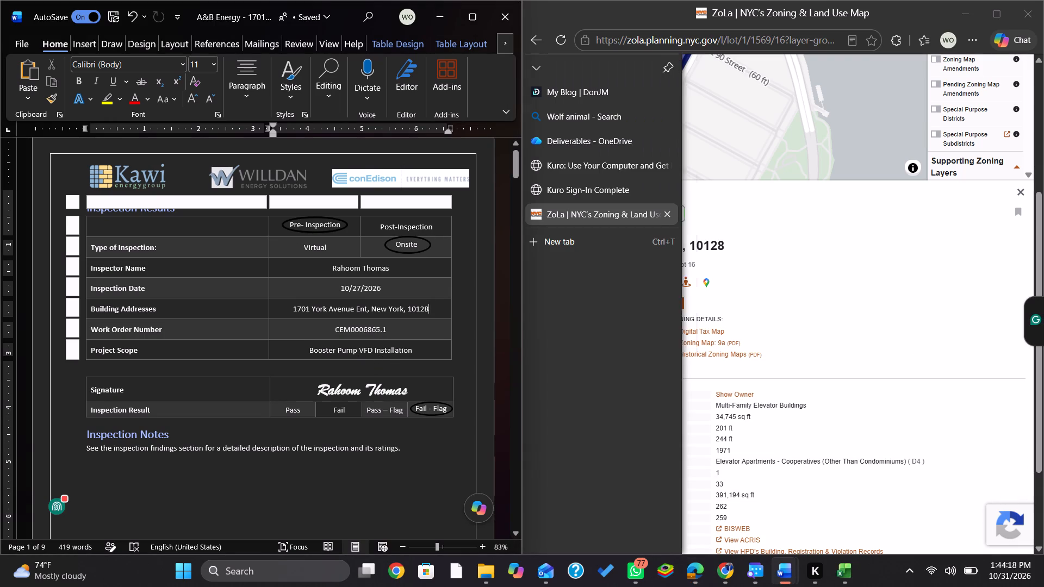
click(378, 328)
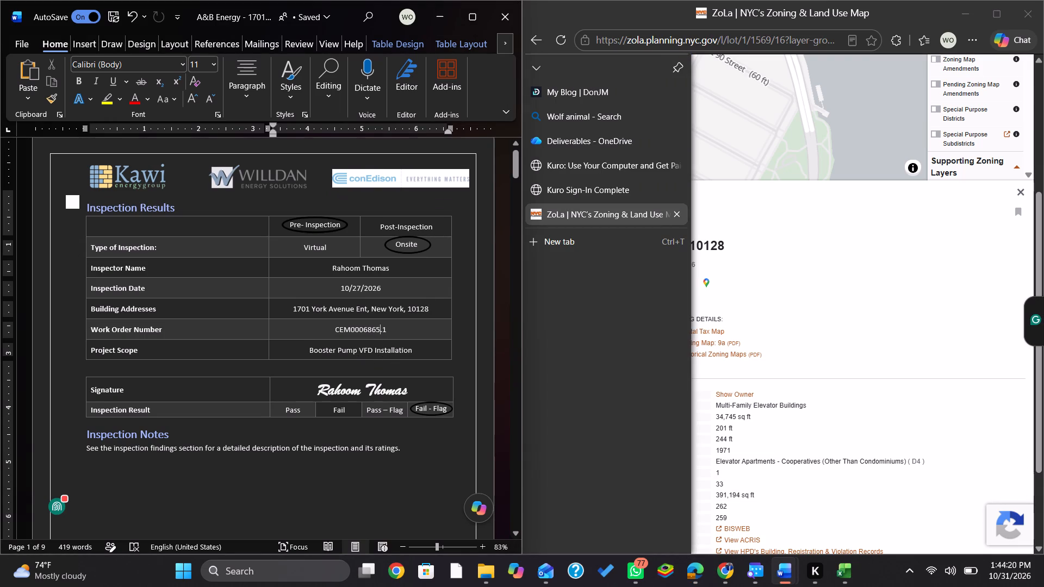
click(381, 328)
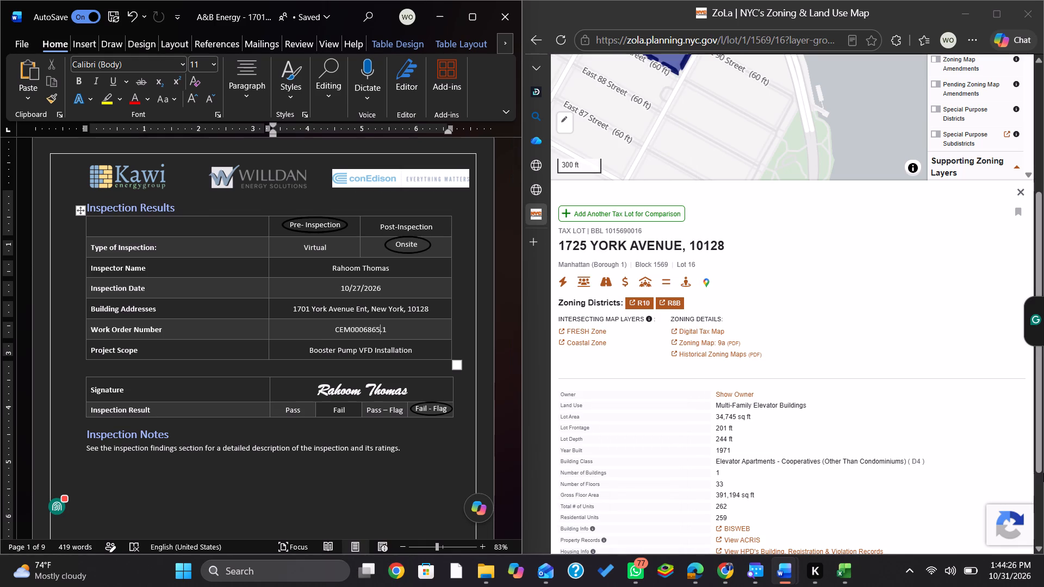
key(BackSpace)
key(BackSpace)
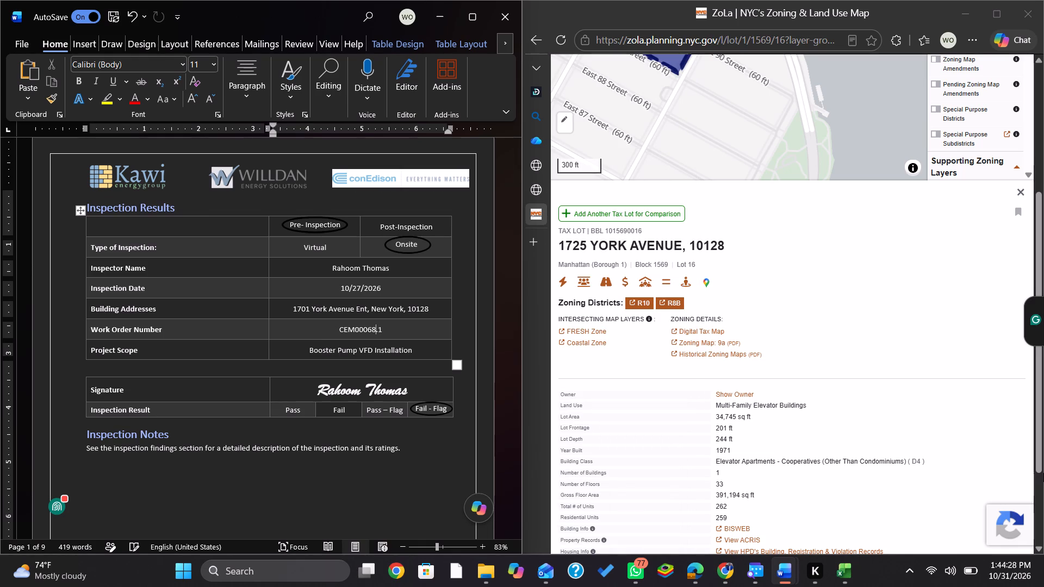
key(BackSpace)
key(BackSpace)
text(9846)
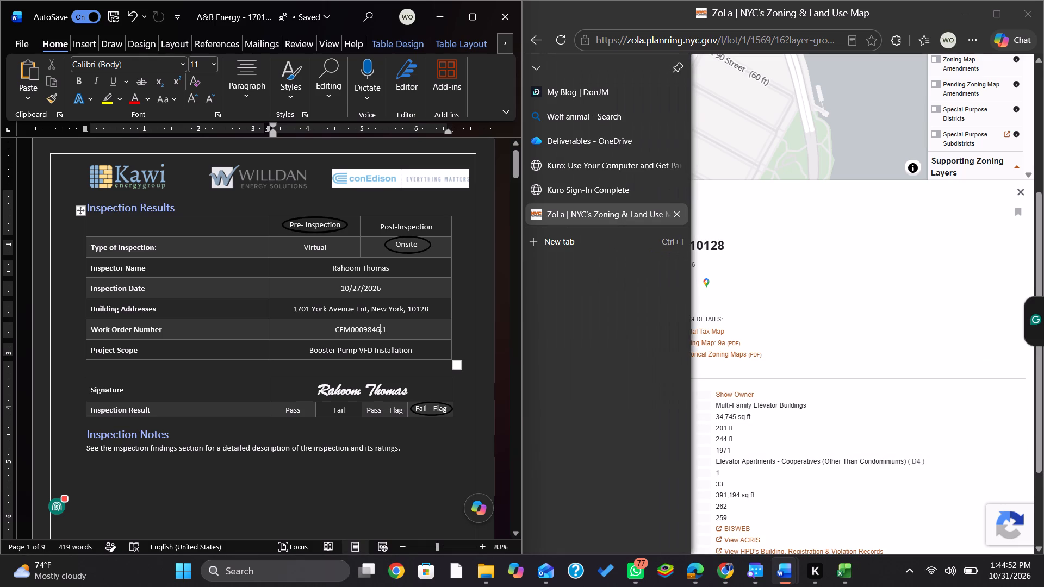
Highlight the word "Pass" in red in the Inspection Result row.
click(416, 350)
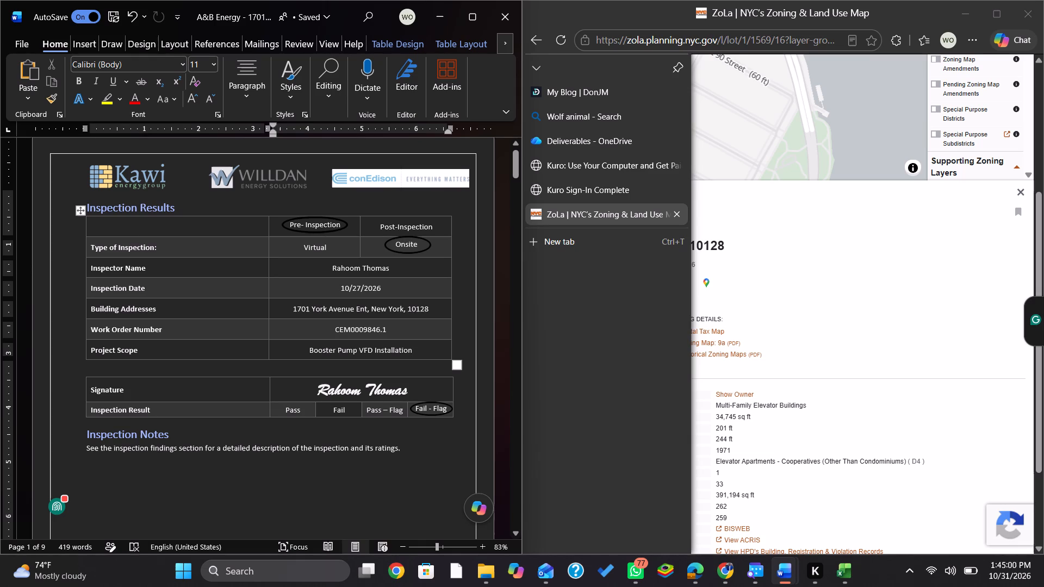
scroll(389, 306, down, 1)
scroll(397, 257, down, 1)
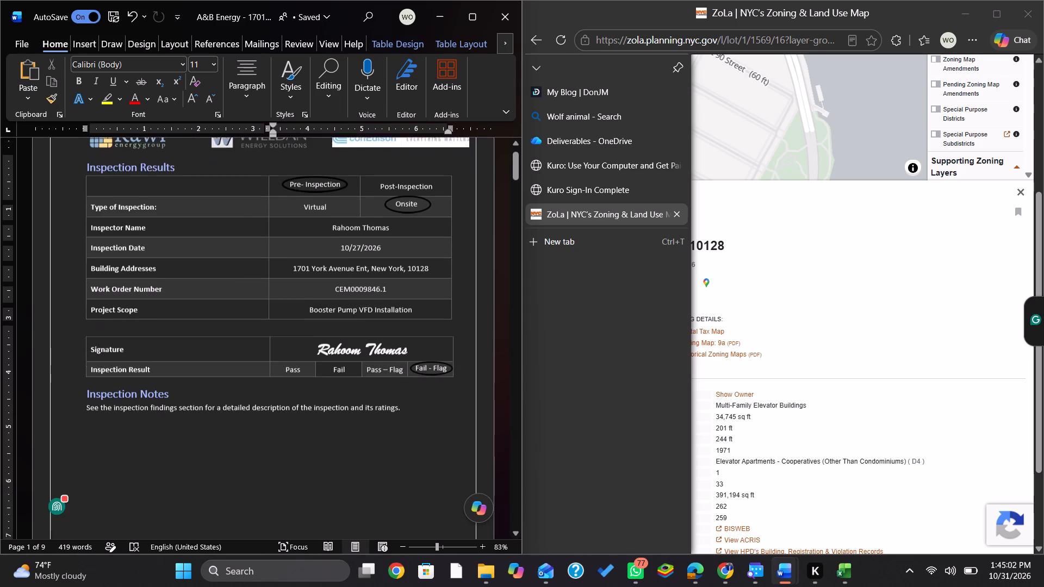
scroll(397, 257, down, 1)
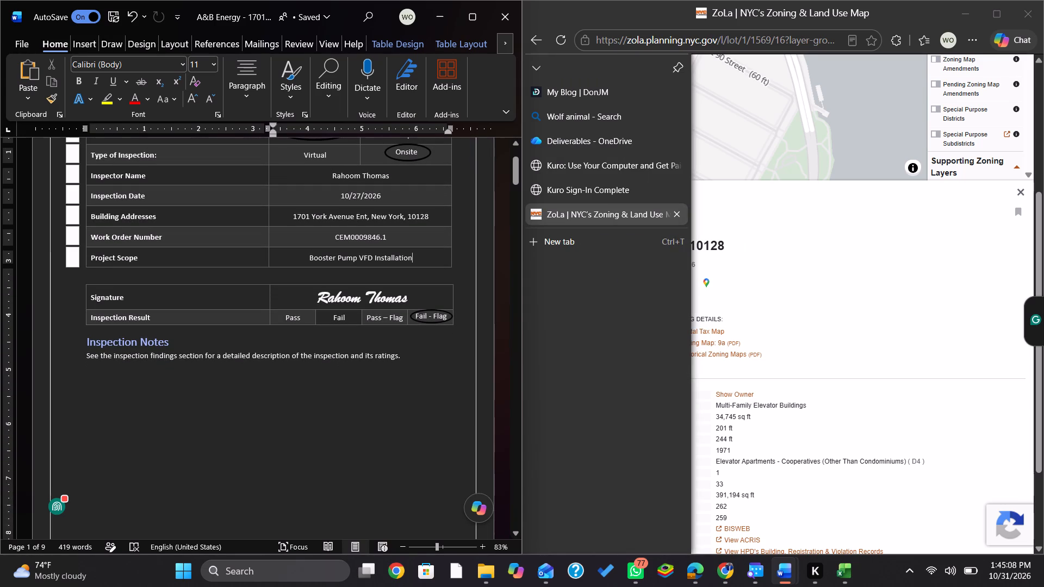
drag(284, 315, 304, 313)
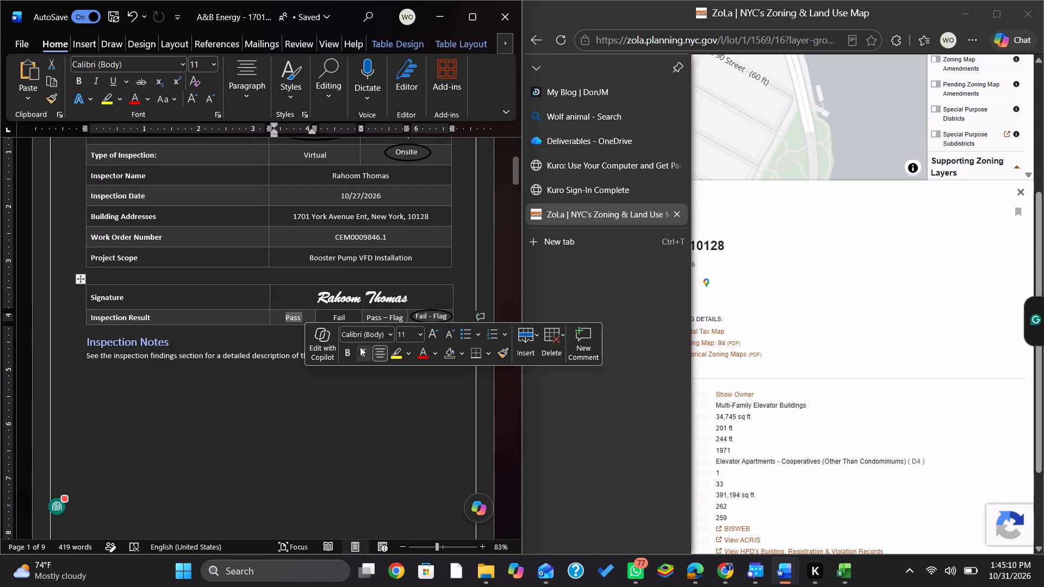
click(407, 353)
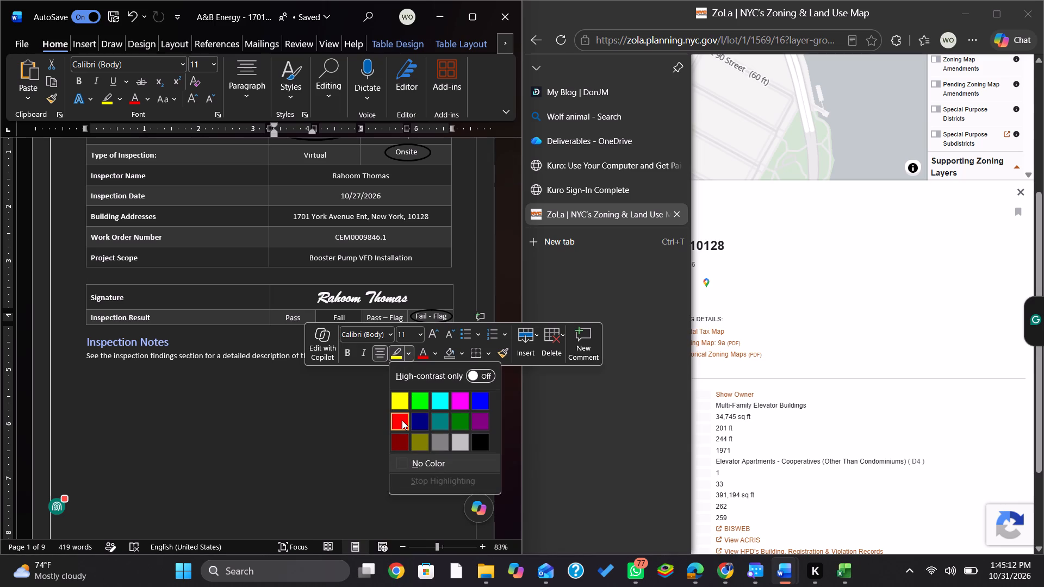
click(402, 421)
click(366, 419)
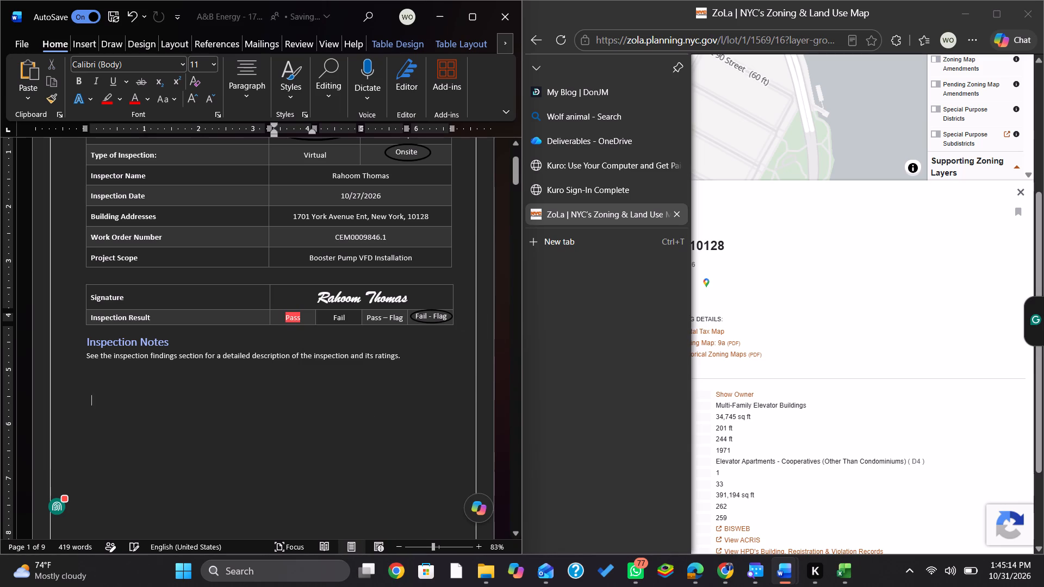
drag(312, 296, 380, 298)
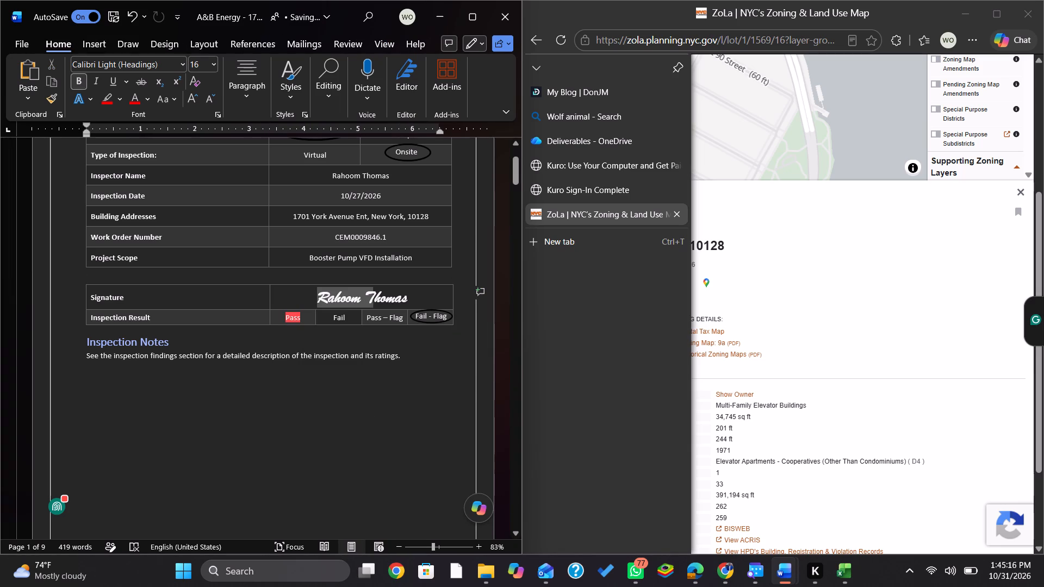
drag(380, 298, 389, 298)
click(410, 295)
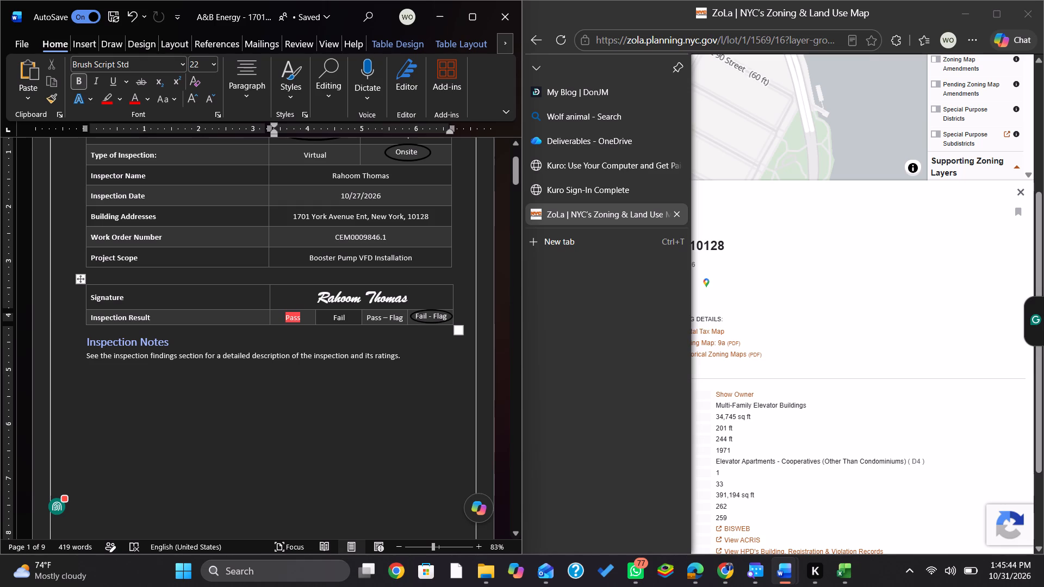
In the Executive Summary, change the project submitter to A&B Energy and the pre-inspection date to 10/27/2026.
scroll(388, 260, down, 2)
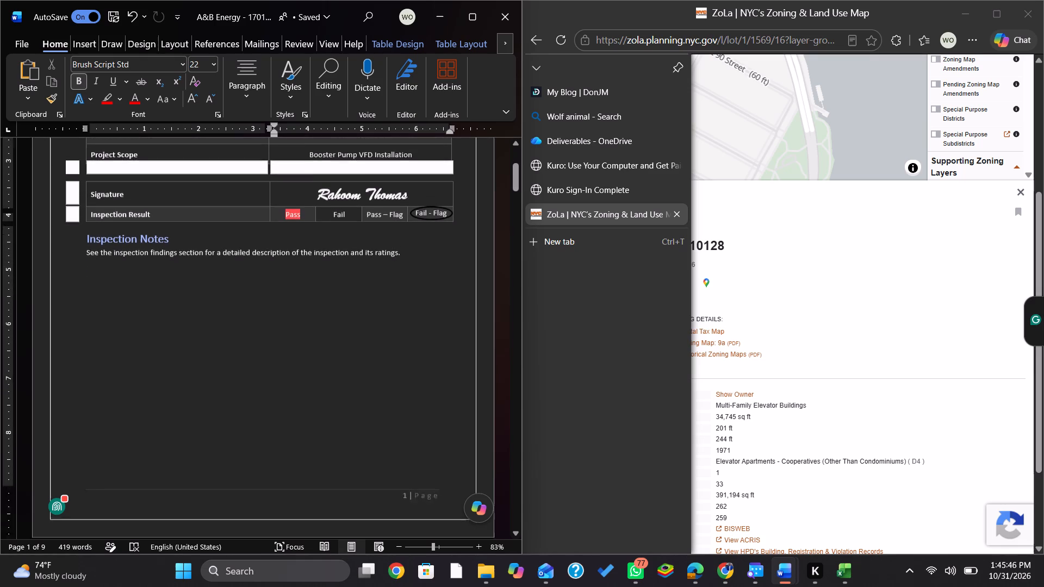
scroll(388, 260, down, 3)
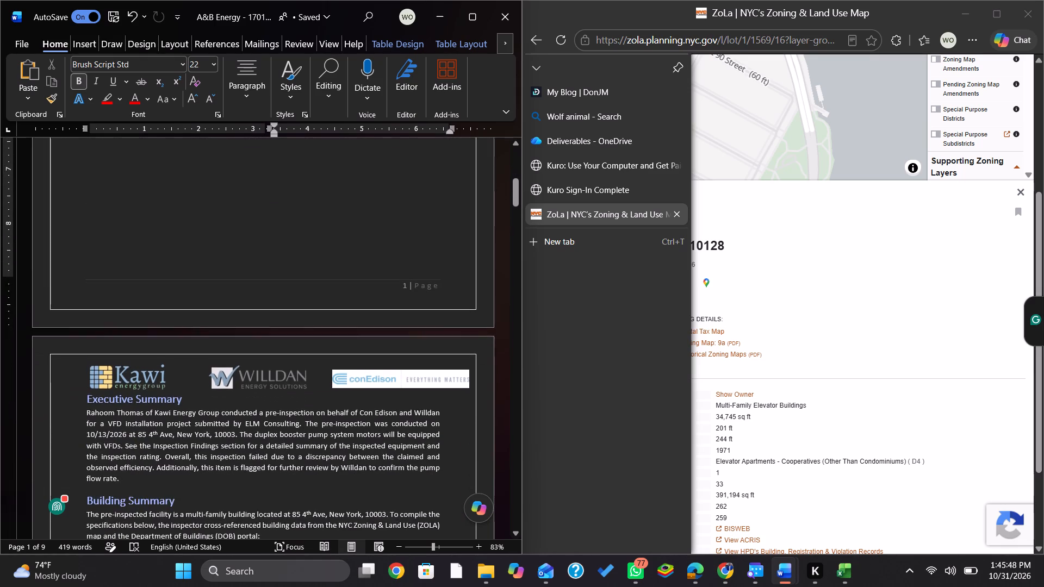
scroll(388, 260, down, 1)
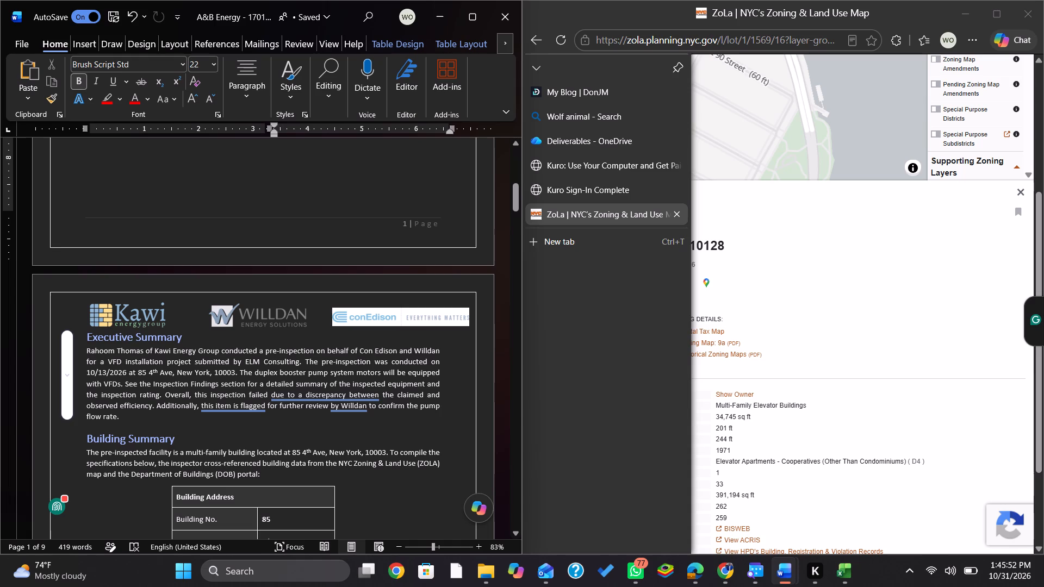
click(297, 360)
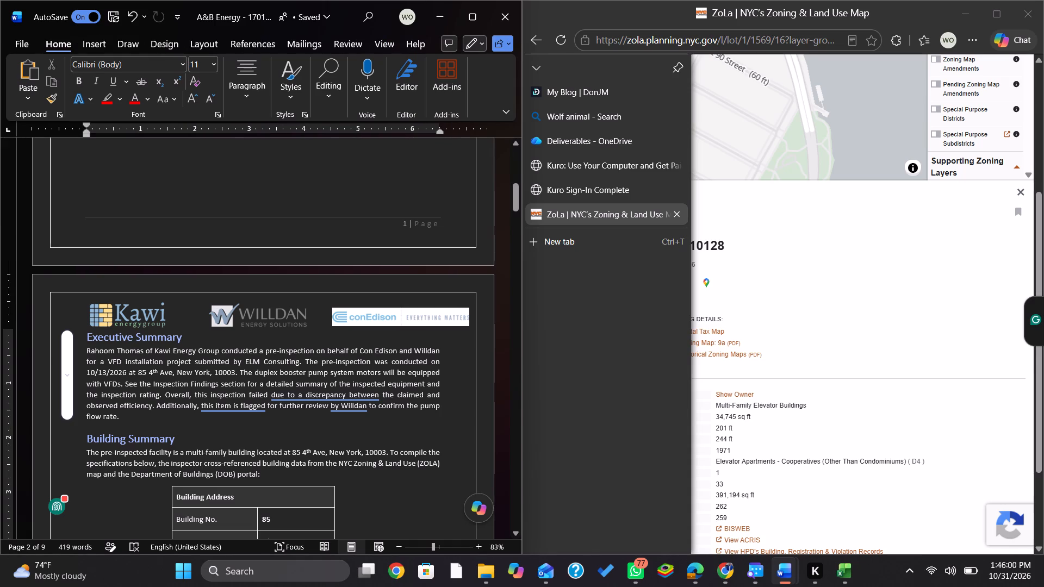
In the Executive Summary, replace the project submitter ELM Consulting with A&B Energy.
click(299, 361)
key(BackSpace)
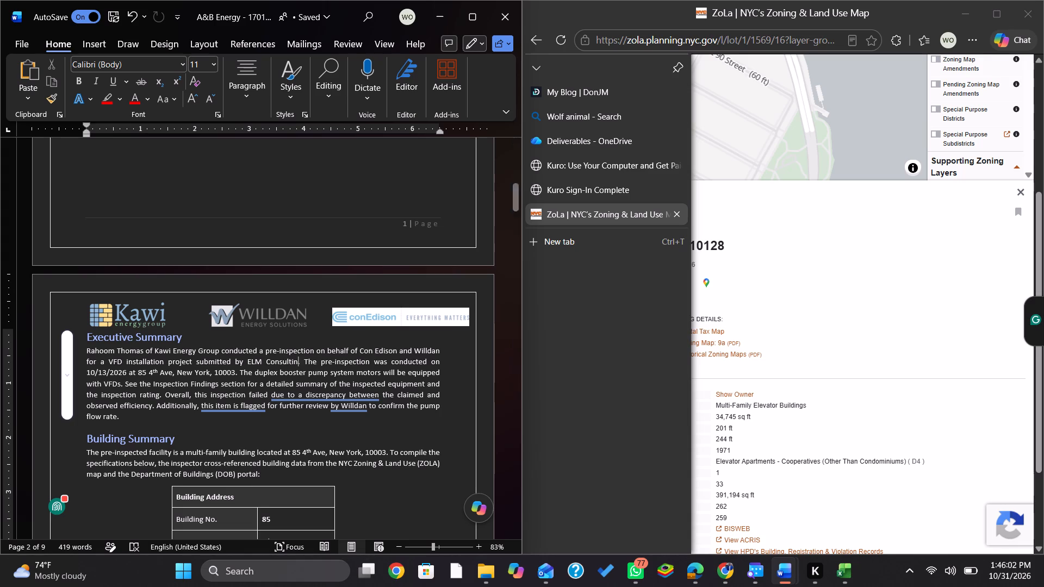
key(BackSpace)
key(BackSpace)
key(BackSpace)
key(BackSpace)
key(BackSpace)
key(BackSpace)
key(BackSpace)
key(BackSpace)
key(BackSpace)
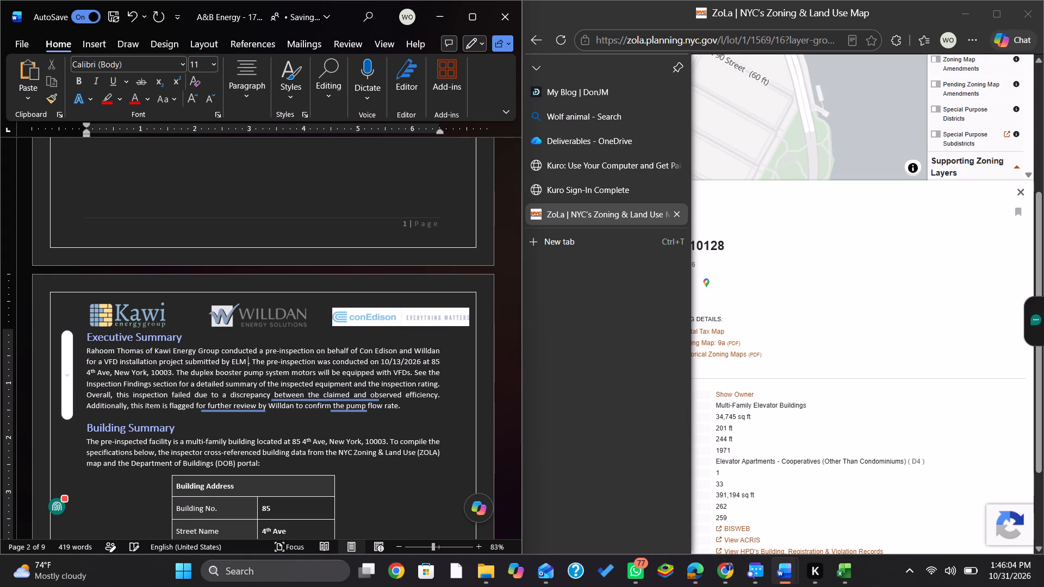
key(BackSpace)
key(BackSpace)
key(BackSpace)
key(BackSpace)
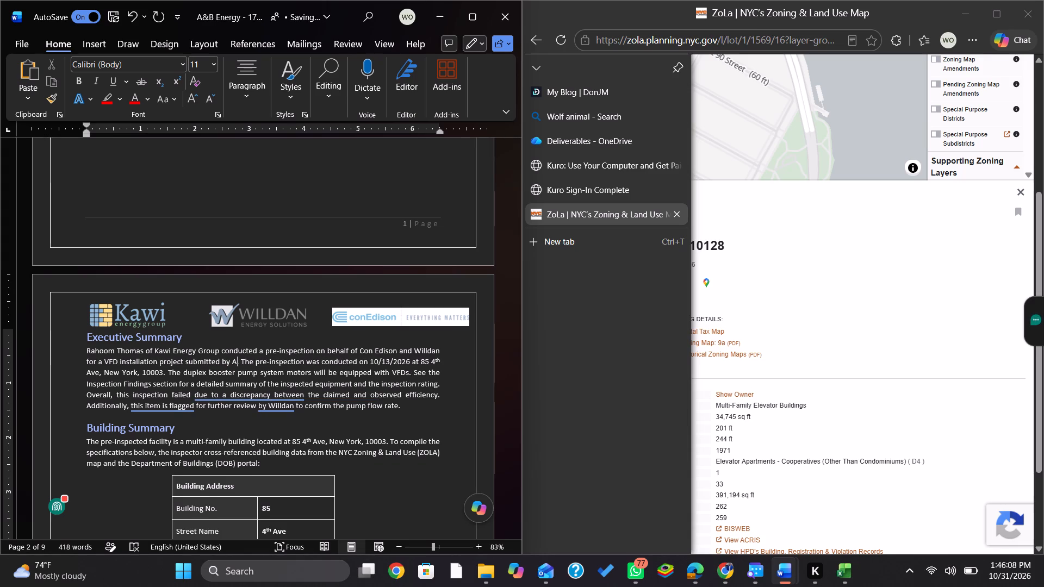
key(shift+ampersand)
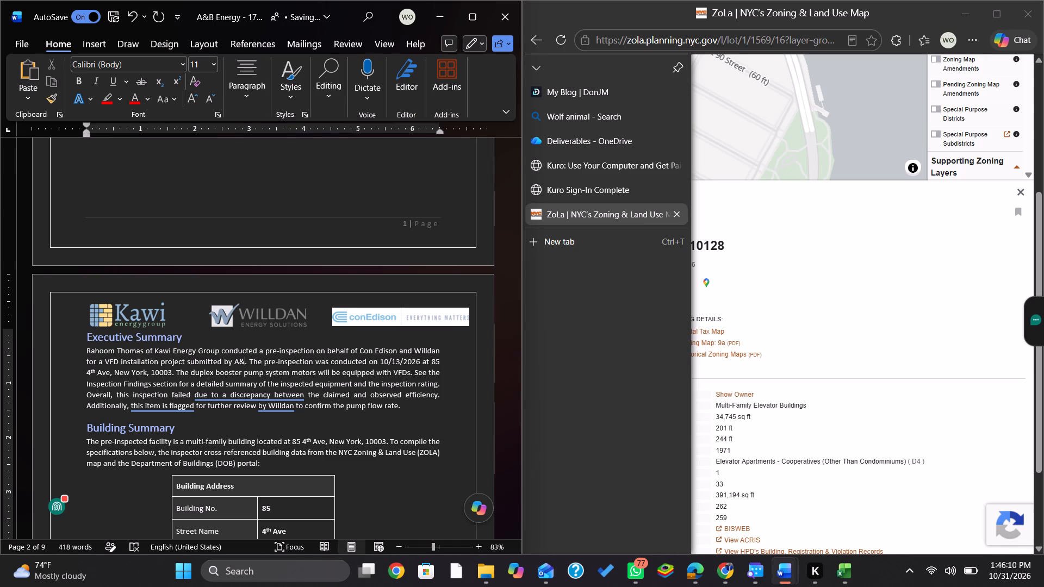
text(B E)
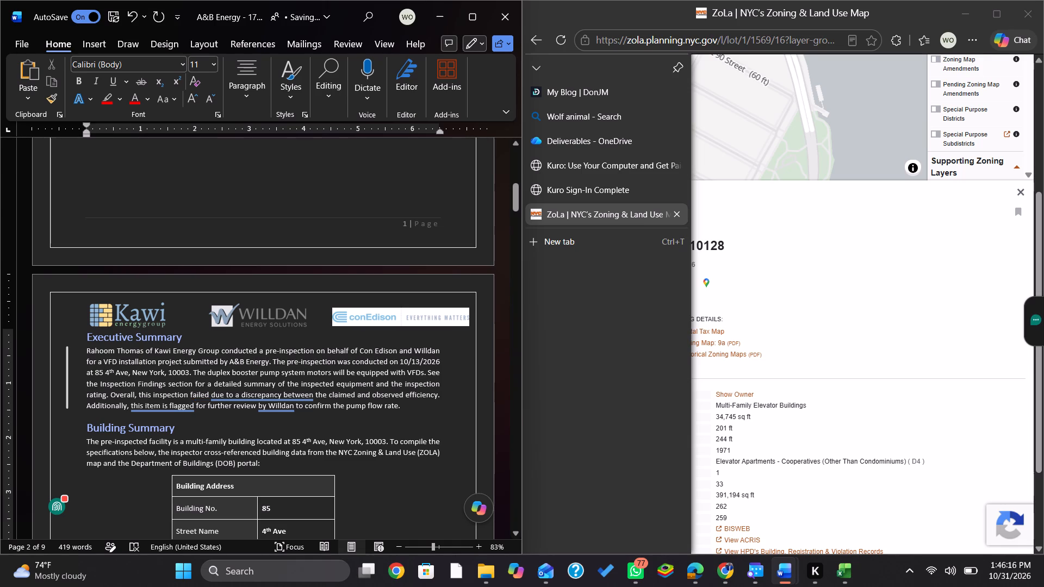
Set the pre-inspection date in the Executive Summary to 10/27/2026.
click(420, 357)
key(BackSpace)
key(BackSpace)
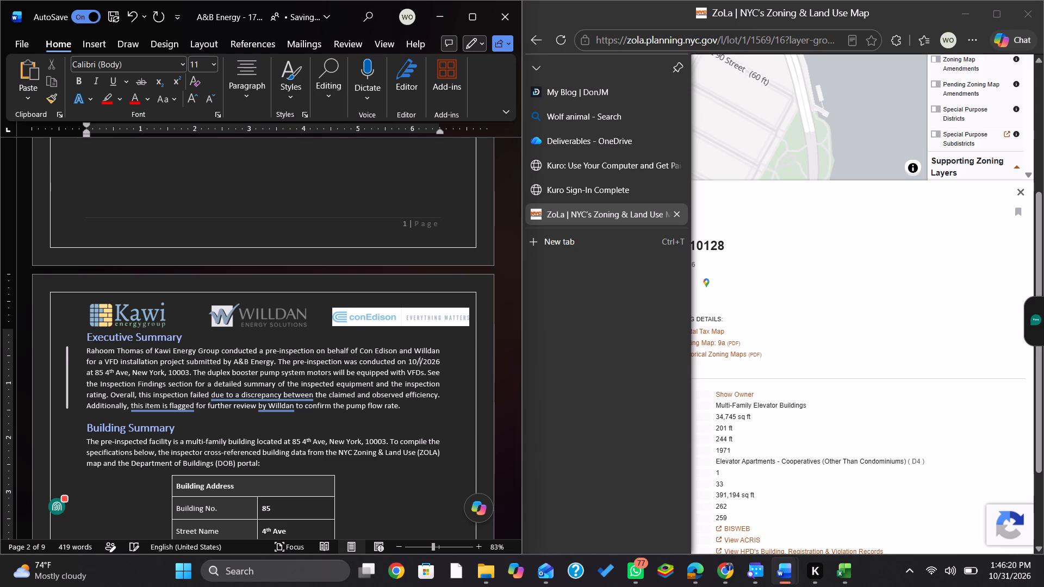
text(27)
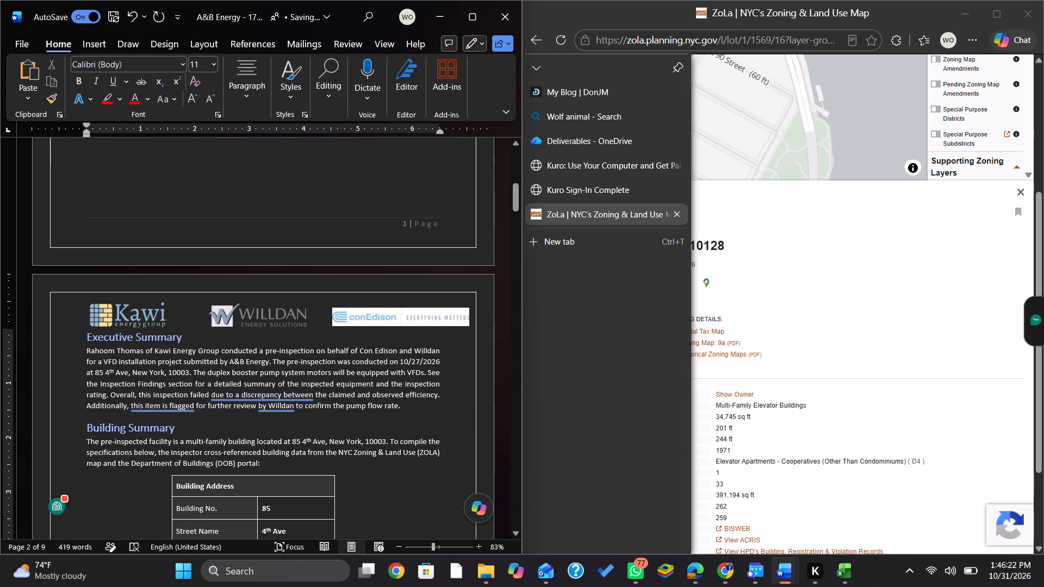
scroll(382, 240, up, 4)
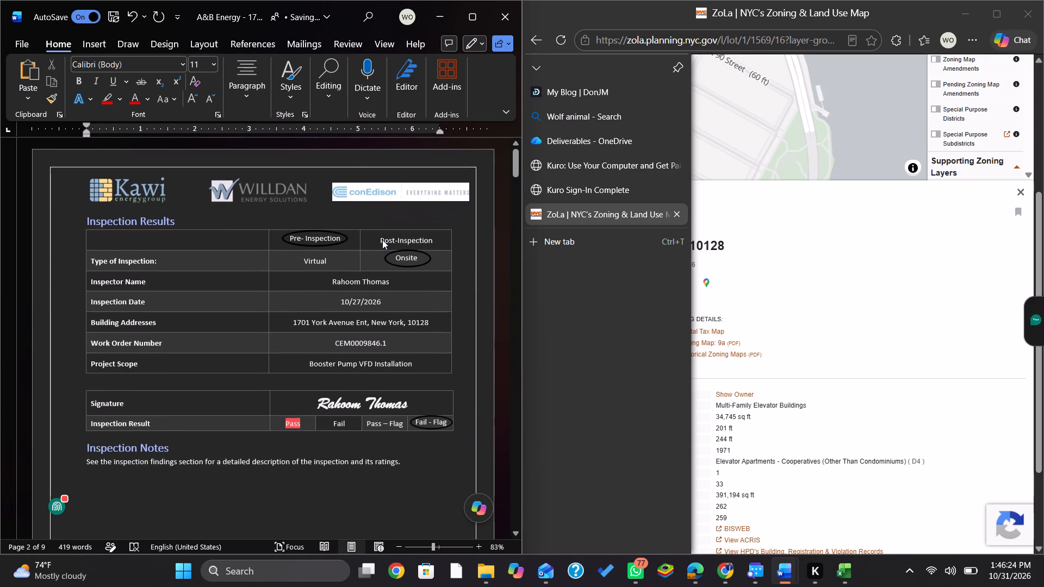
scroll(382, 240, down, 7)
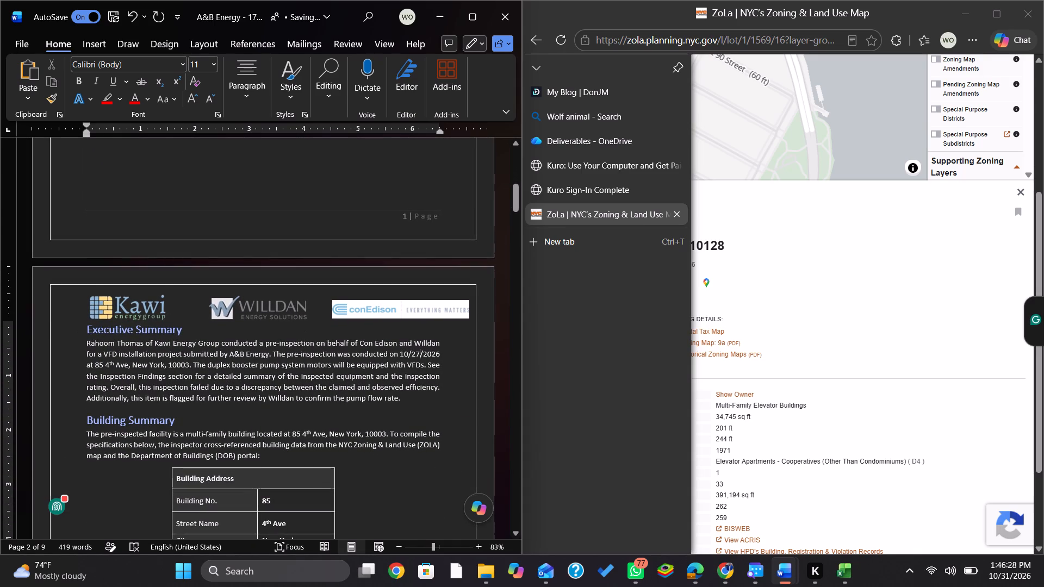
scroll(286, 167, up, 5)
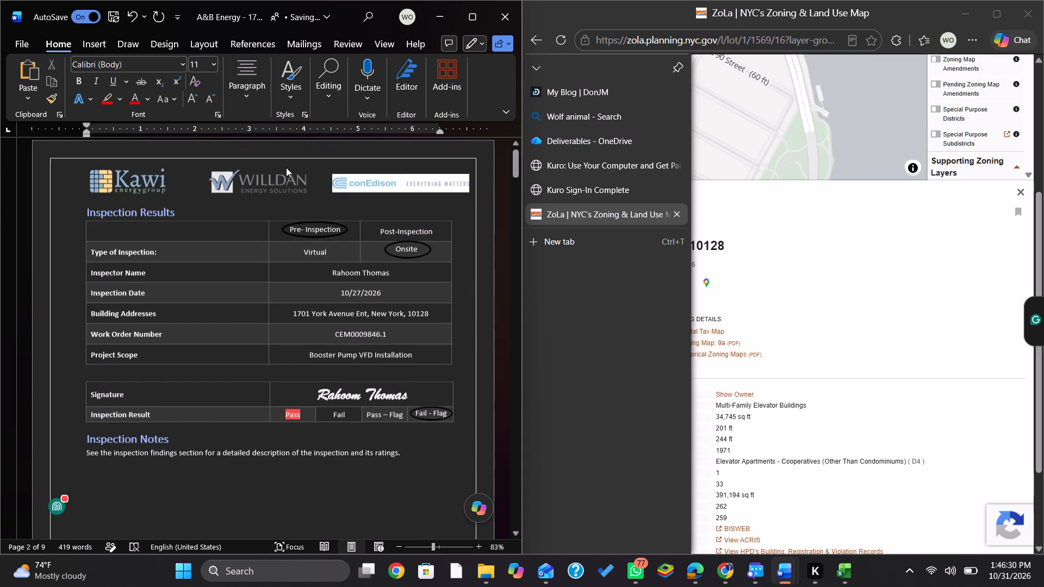
click(296, 312)
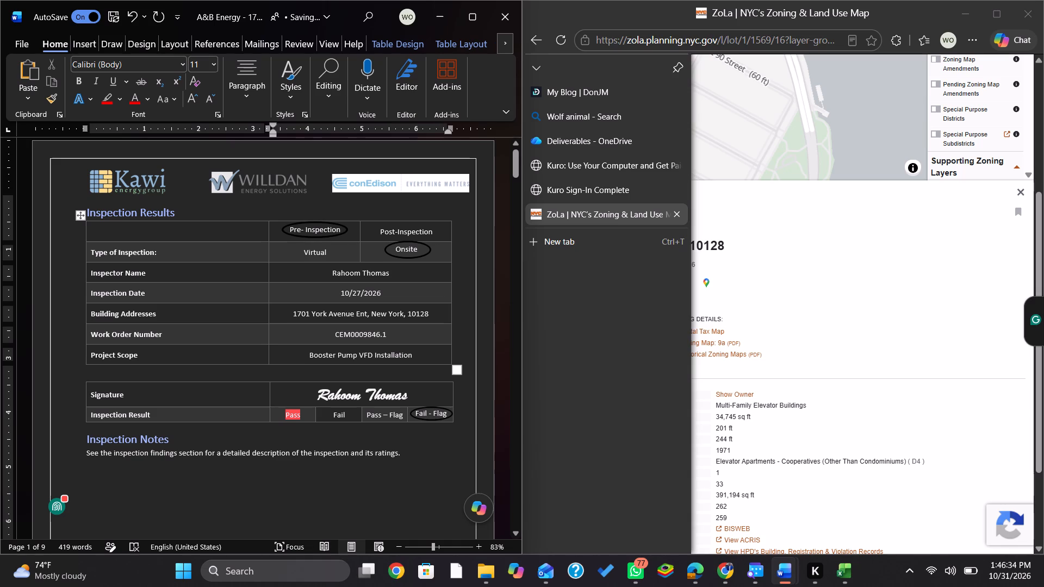
drag(291, 313, 418, 316)
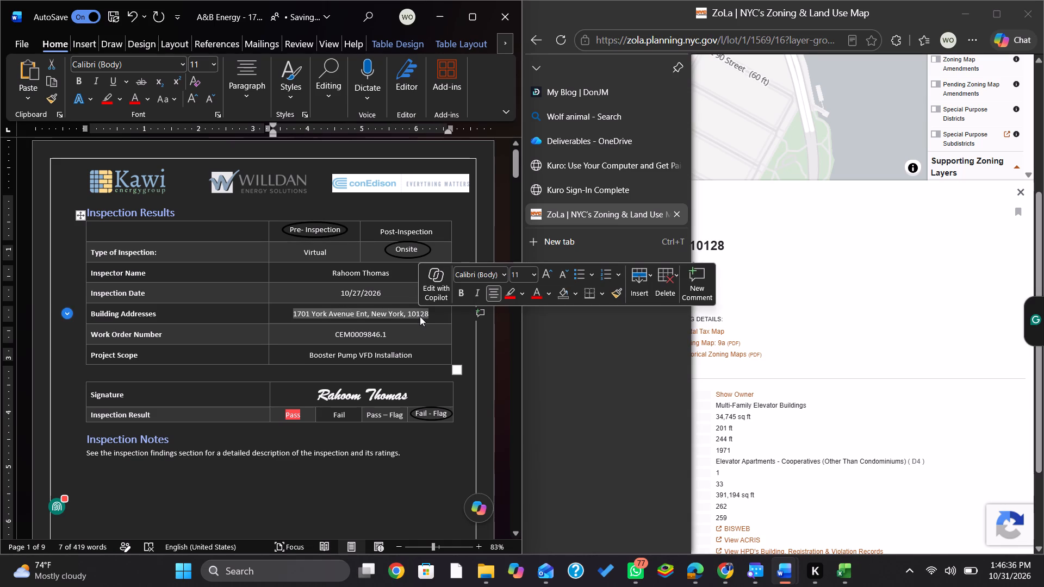
key(ctrl+c)
scroll(420, 316, down, 2)
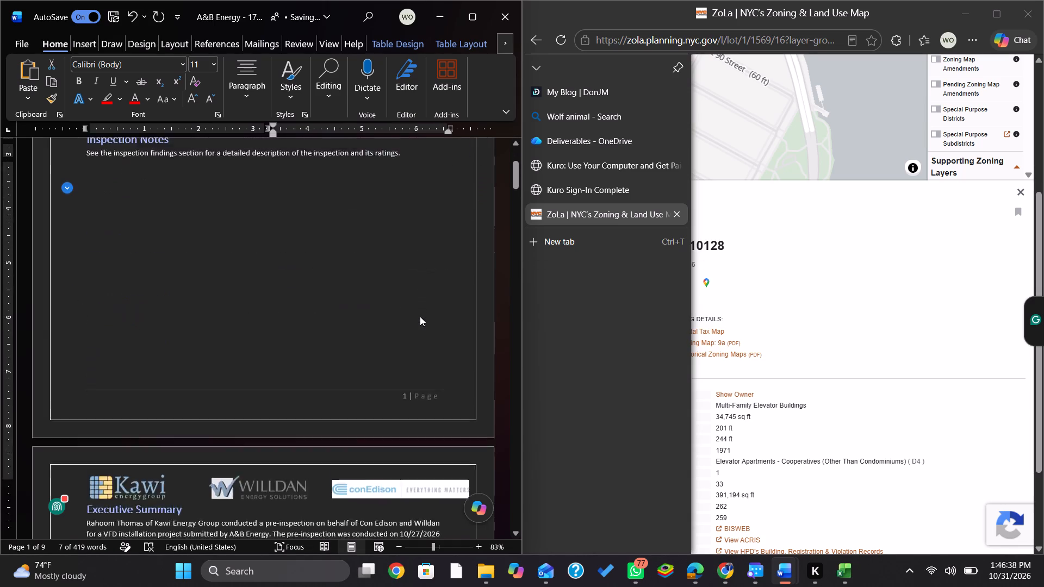
scroll(420, 316, down, 2)
drag(115, 383, 103, 361)
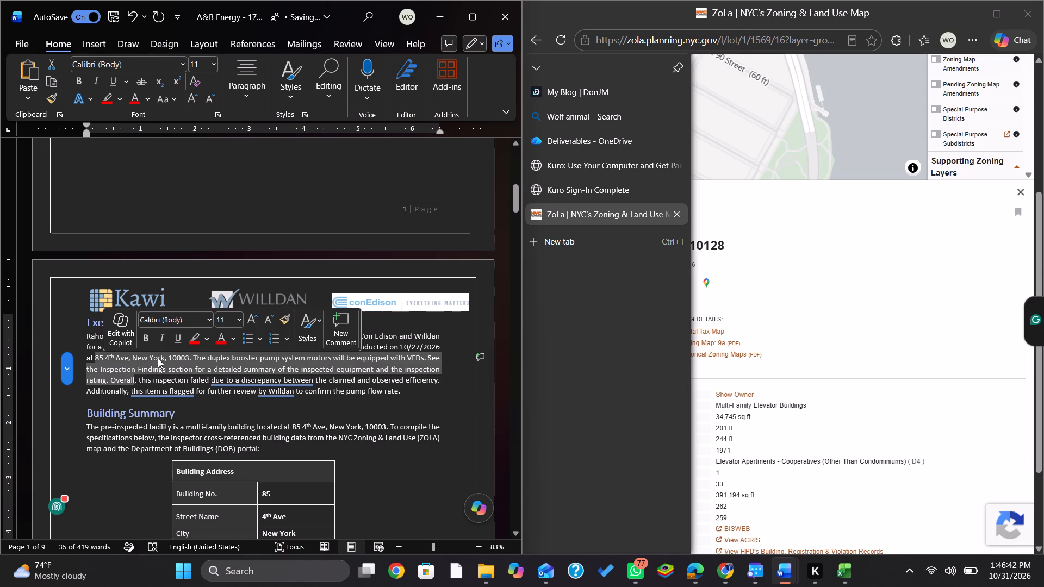
click(157, 367)
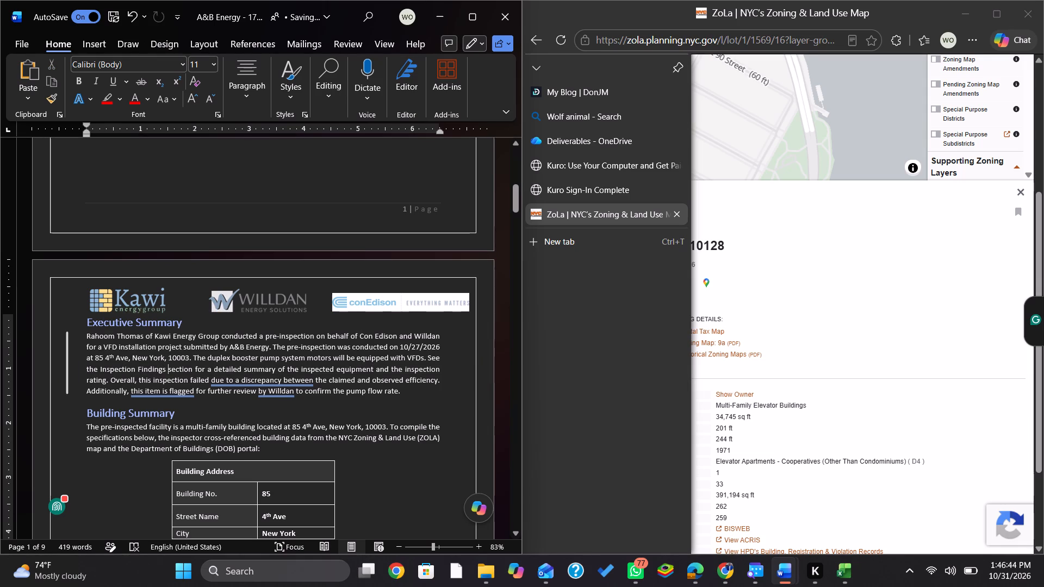
drag(94, 357, 174, 358)
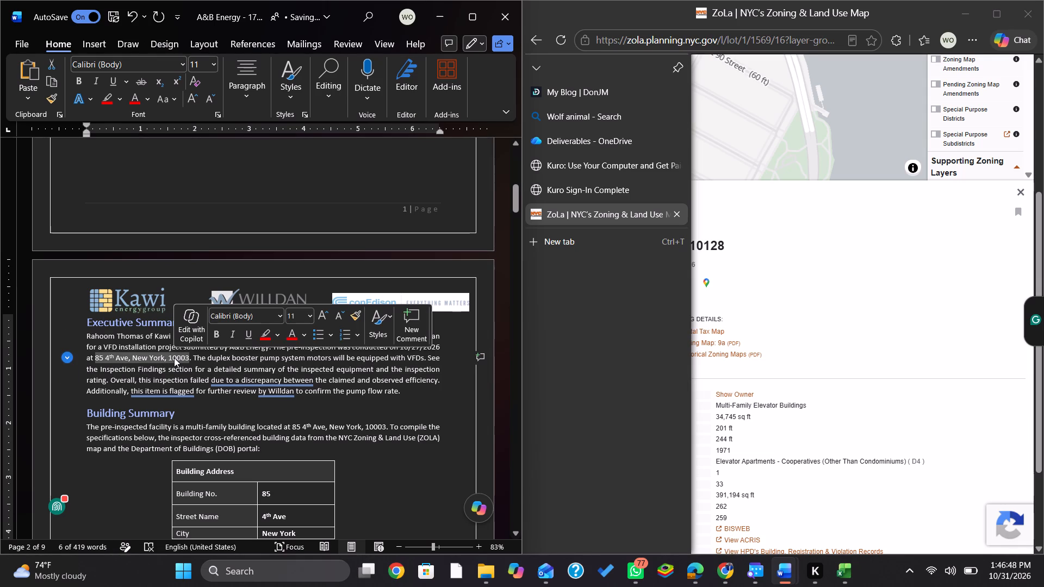
right_click(174, 358)
right_click(174, 358)
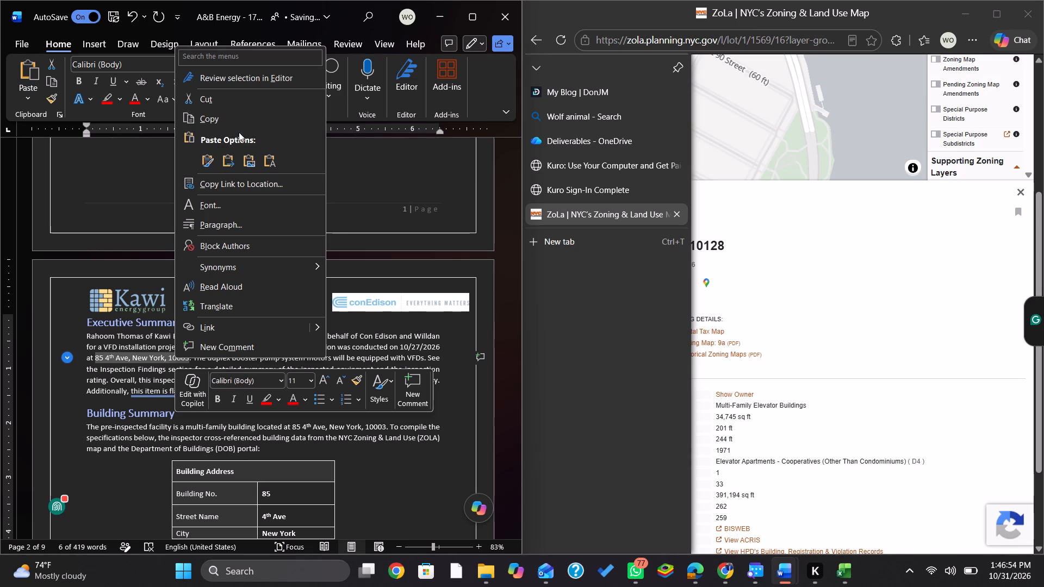
scroll(237, 130, up, 3)
scroll(248, 273, down, 2)
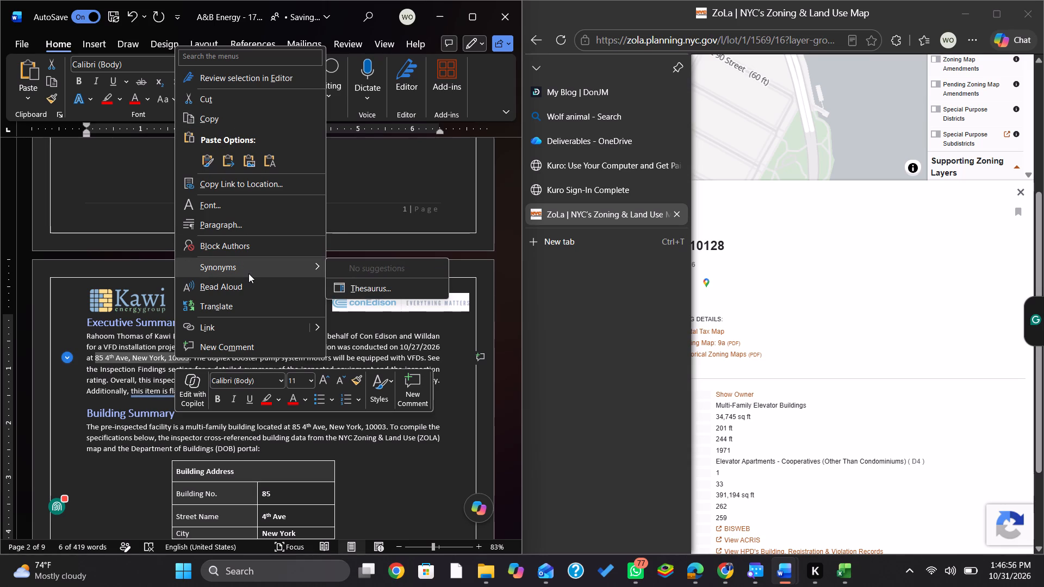
key(ctrl+v)
click(368, 176)
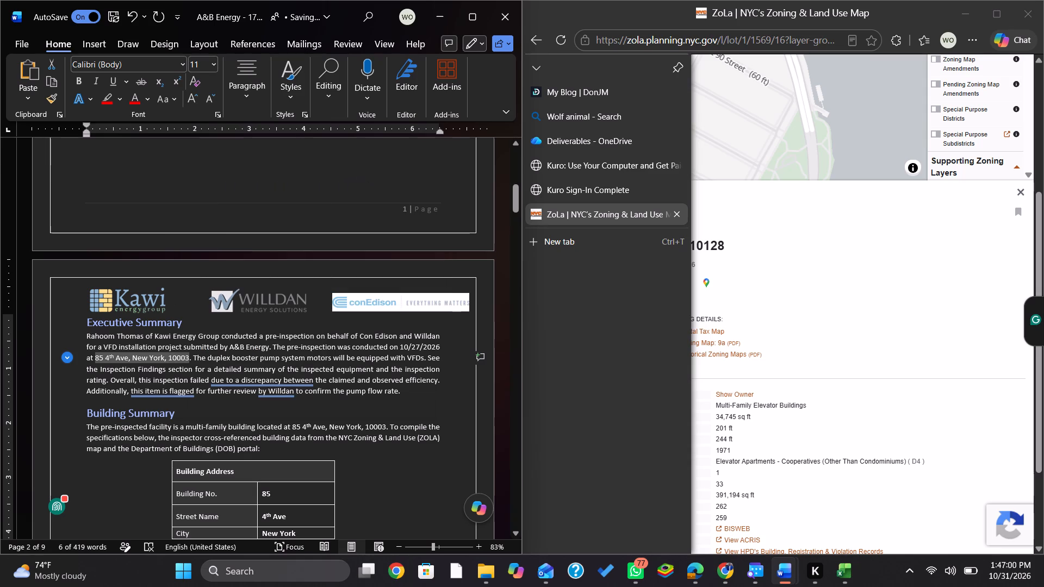
key(ctrl+v)
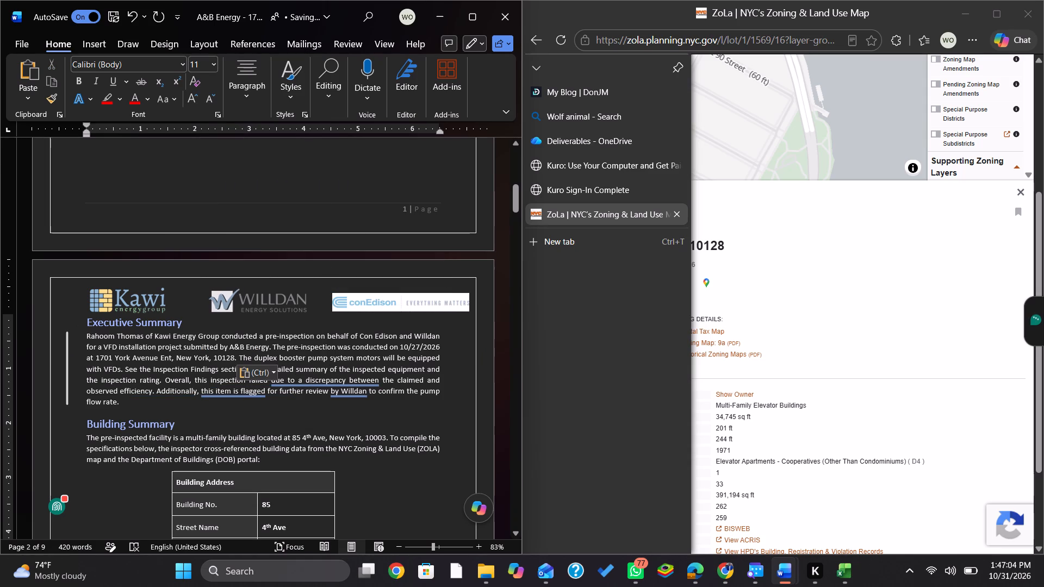
scroll(332, 349, down, 1)
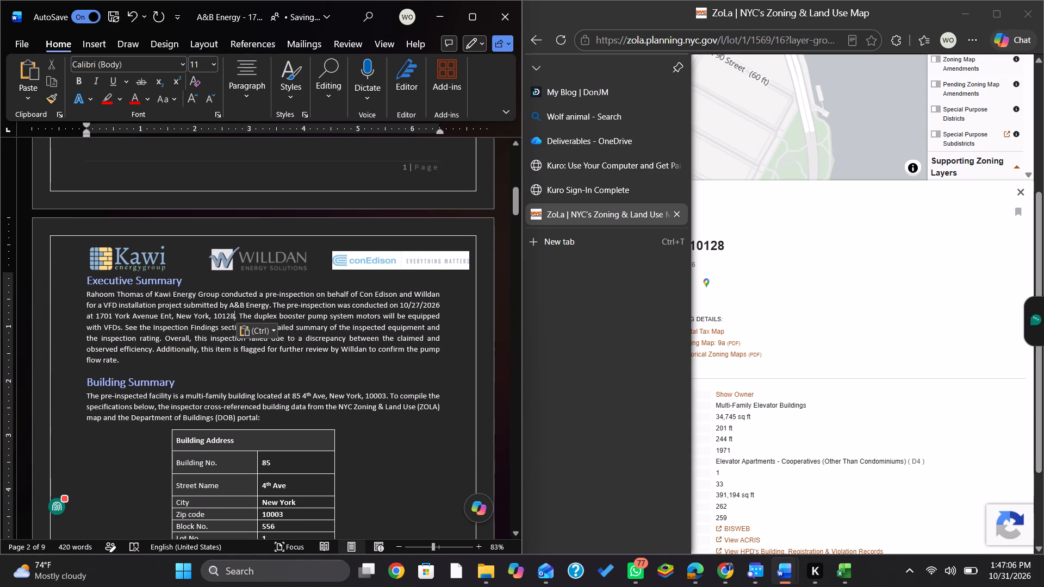
scroll(332, 349, down, 1)
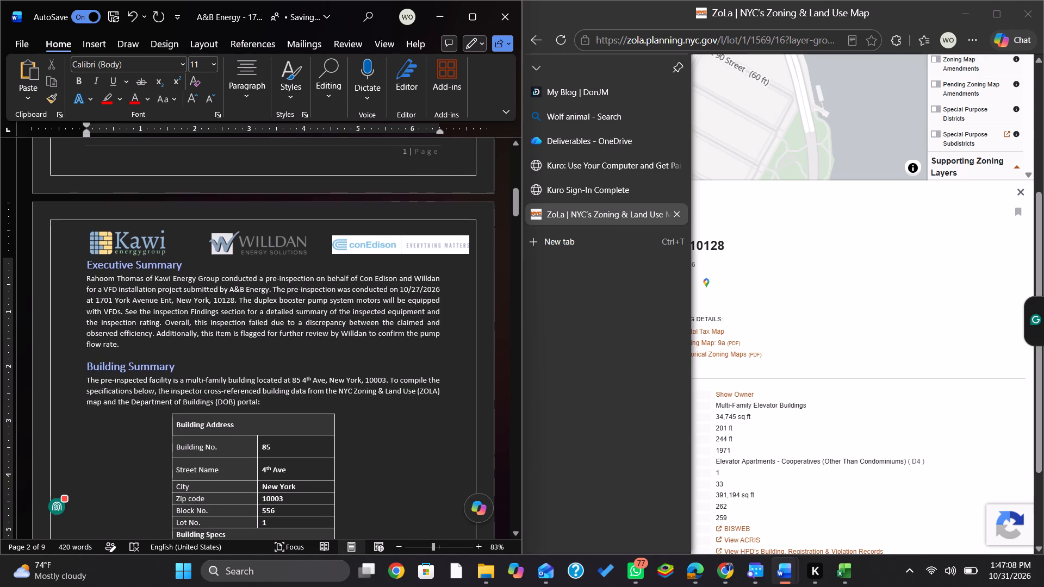
In the Executive Summary's duplex booster pump sentence, insert the word "upgraded" after "motors will".
scroll(332, 349, down, 1)
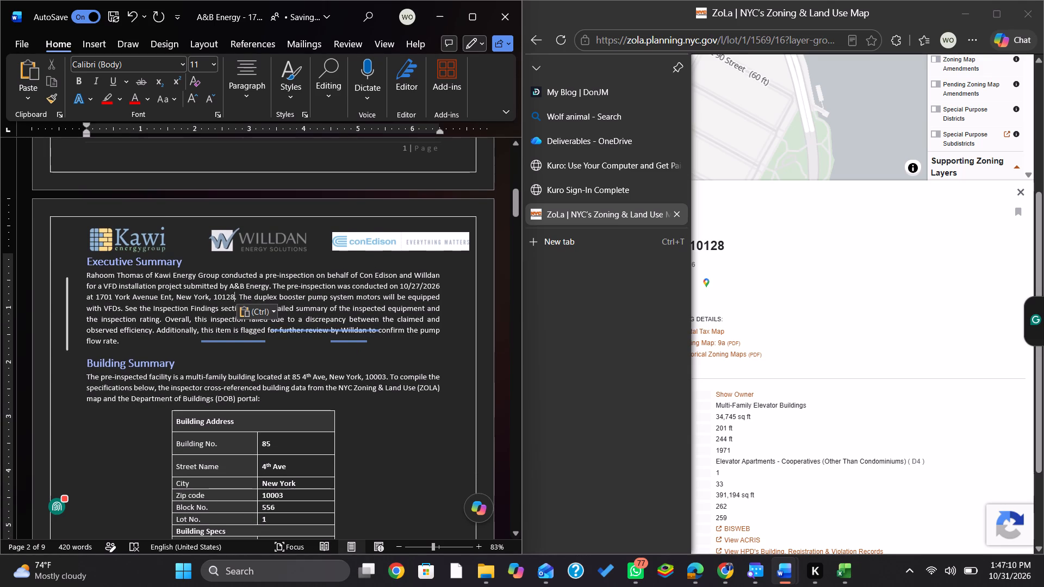
click(395, 292)
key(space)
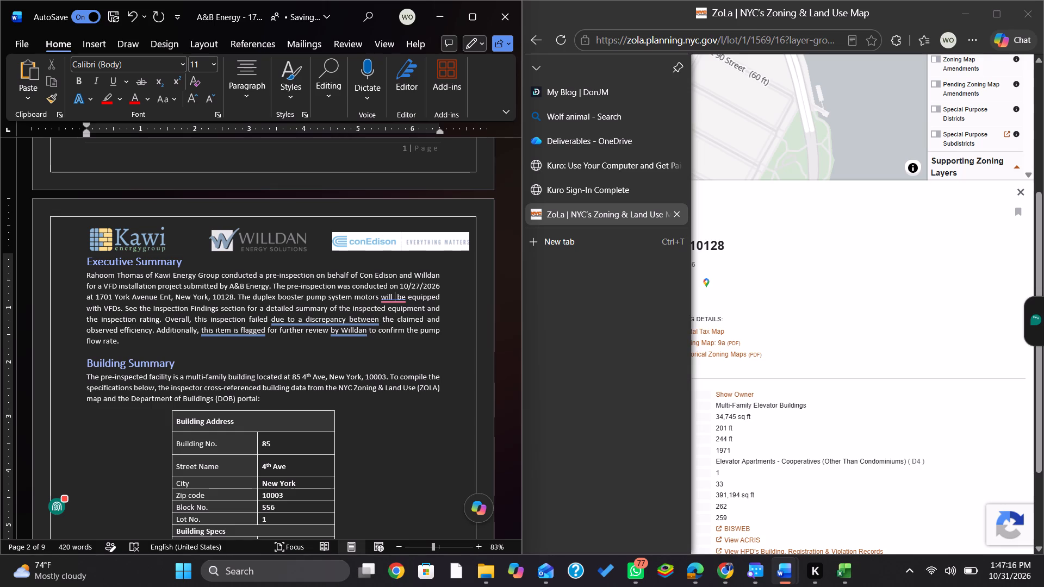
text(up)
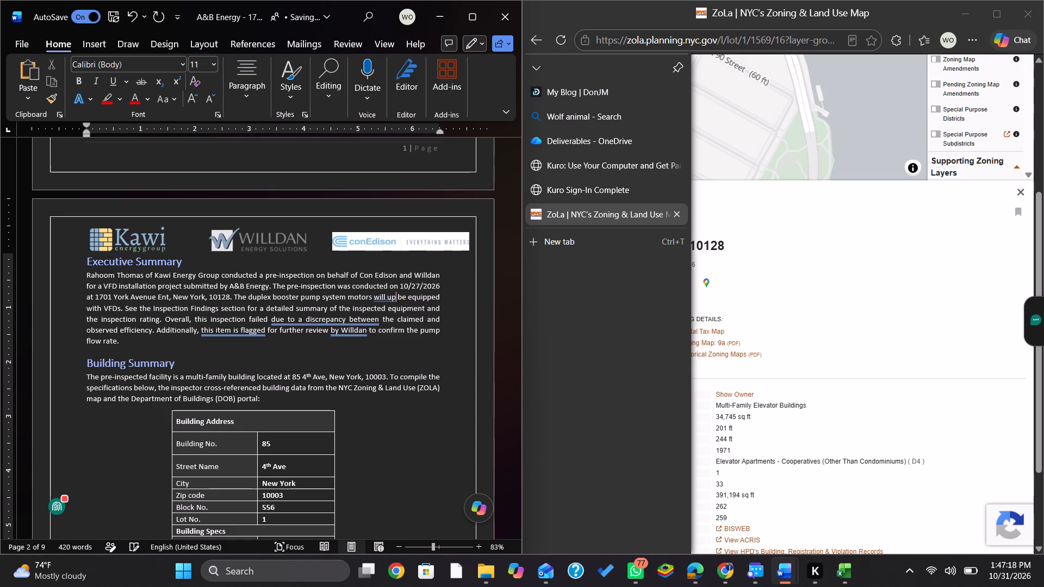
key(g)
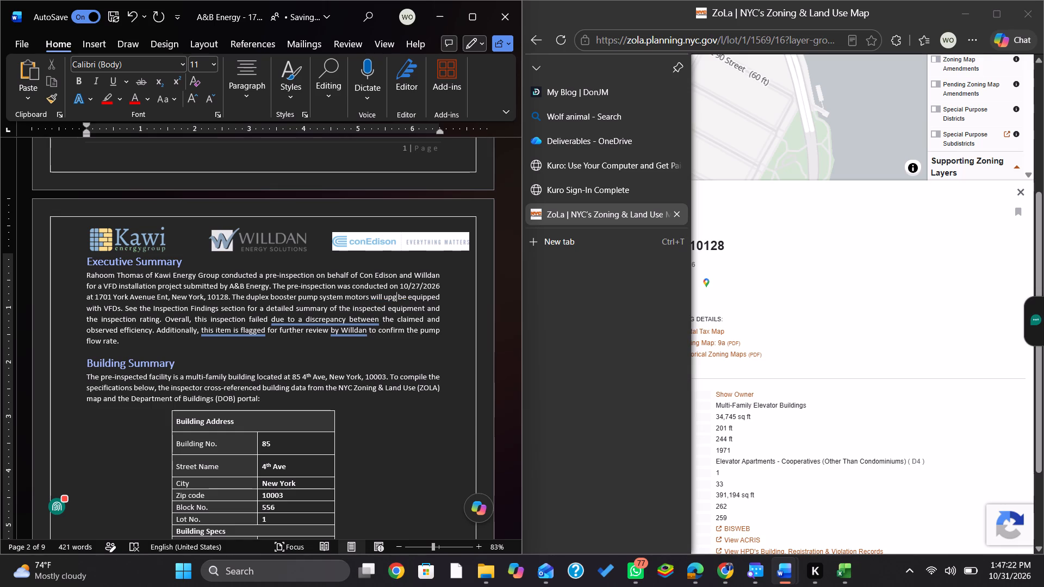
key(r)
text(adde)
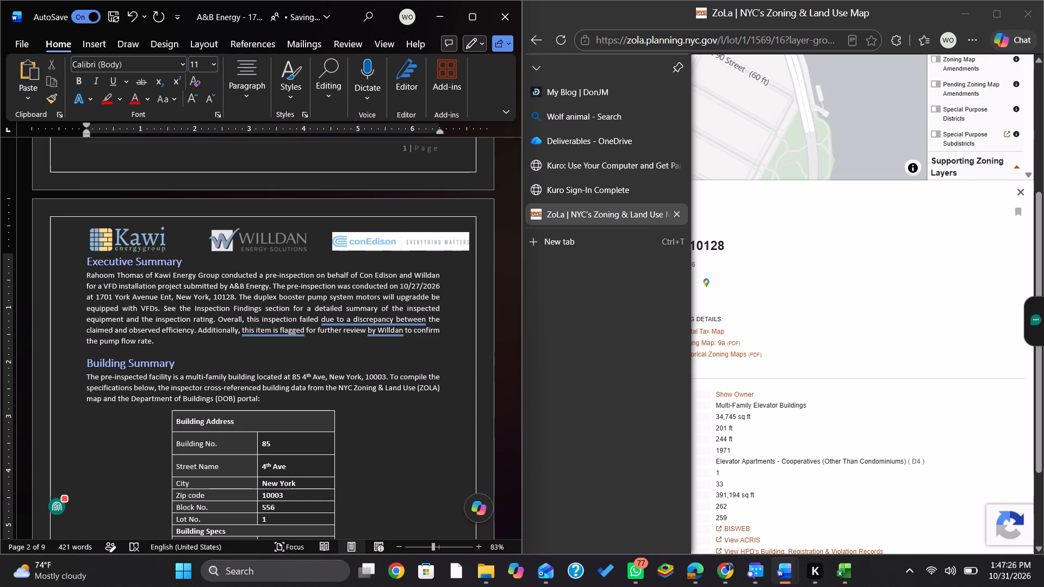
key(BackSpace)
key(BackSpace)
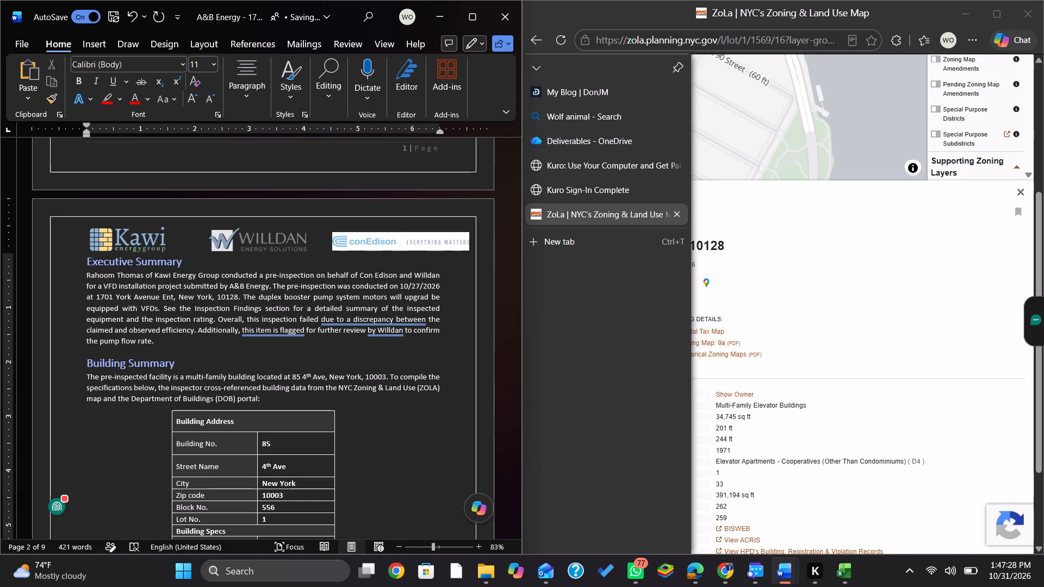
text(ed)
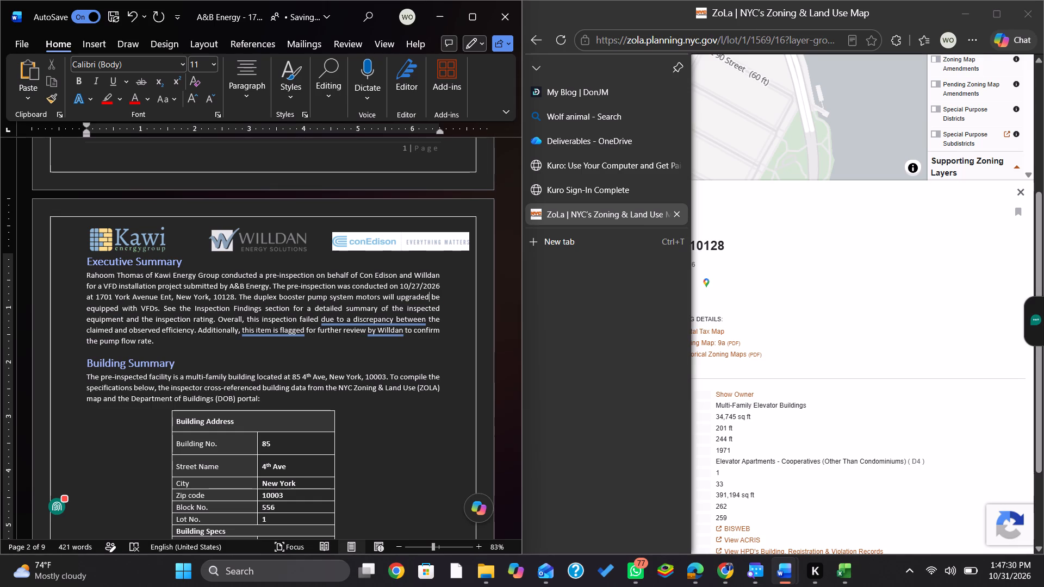
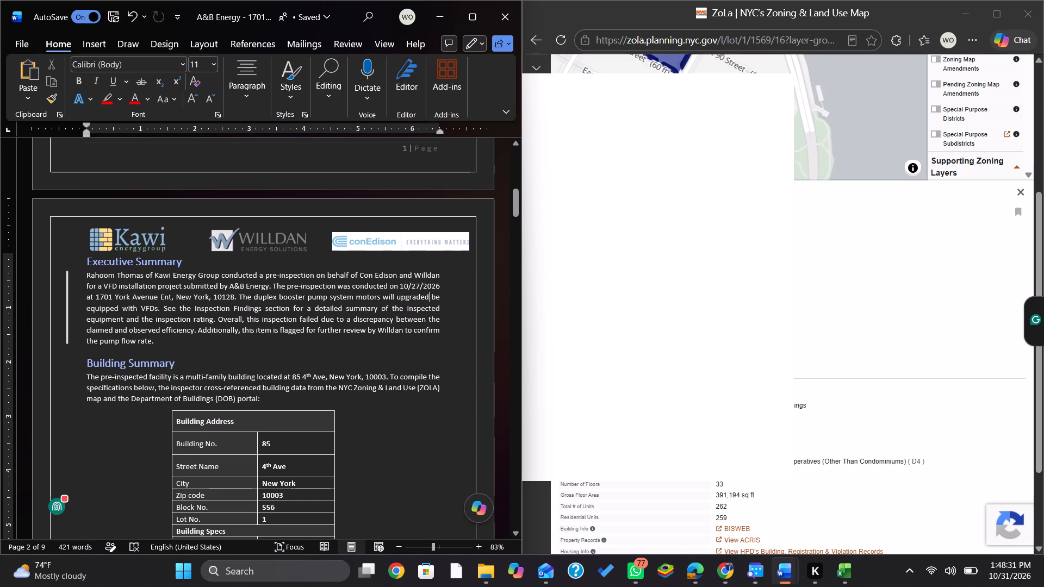
Reword the Executive Summary's duplex booster pump sentence to read "motors will be upgraded and equipped with VFDs".
click(443, 295)
key(BackSpace)
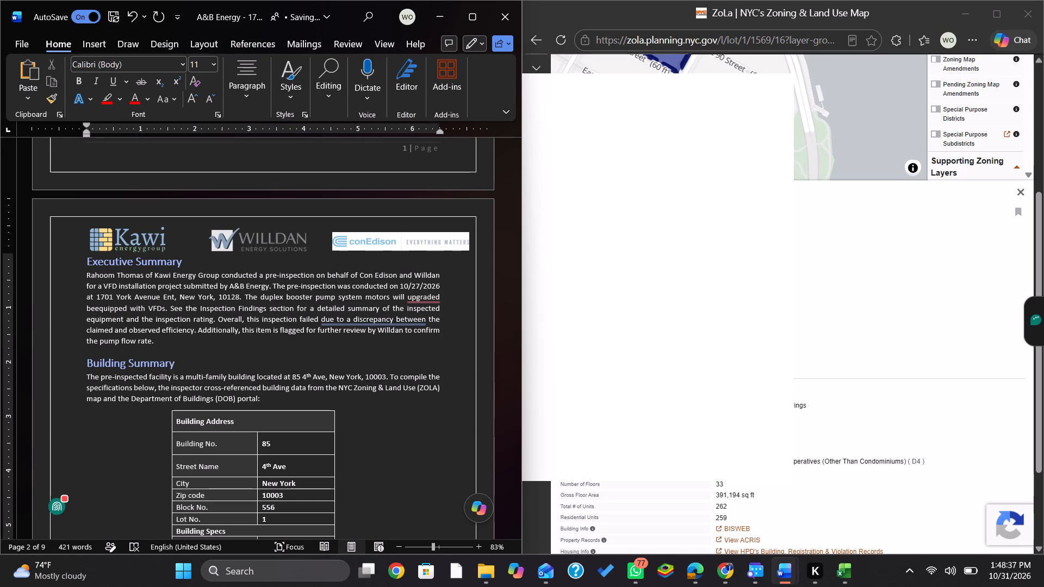
key(BackSpace)
key(BackSpace)
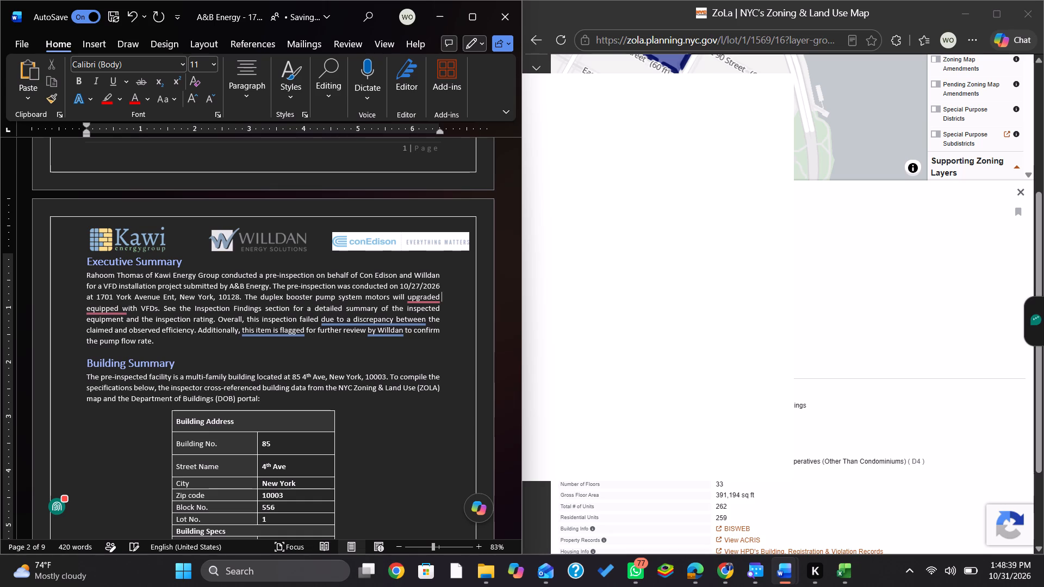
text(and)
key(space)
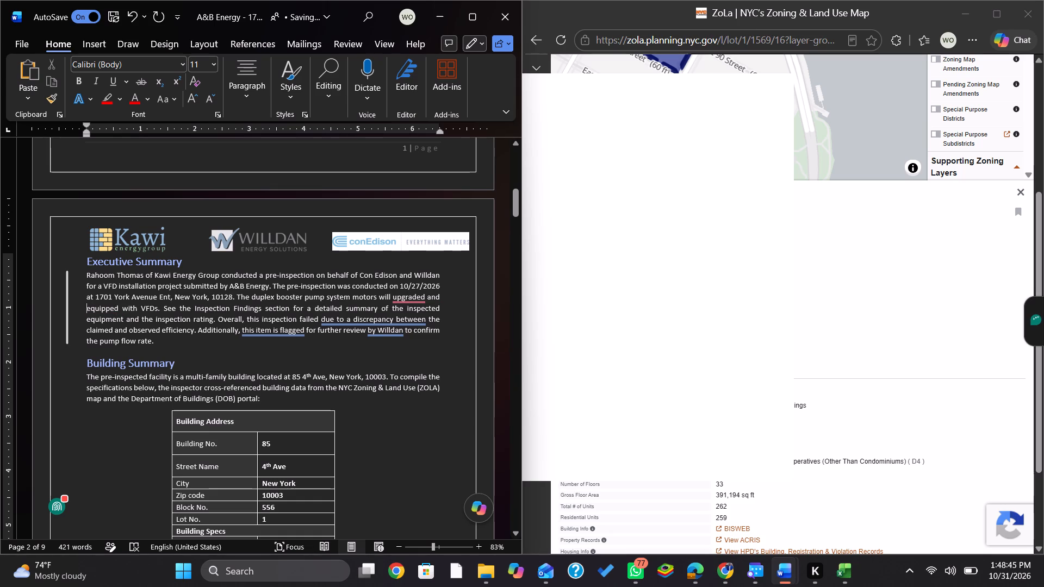
click(402, 300)
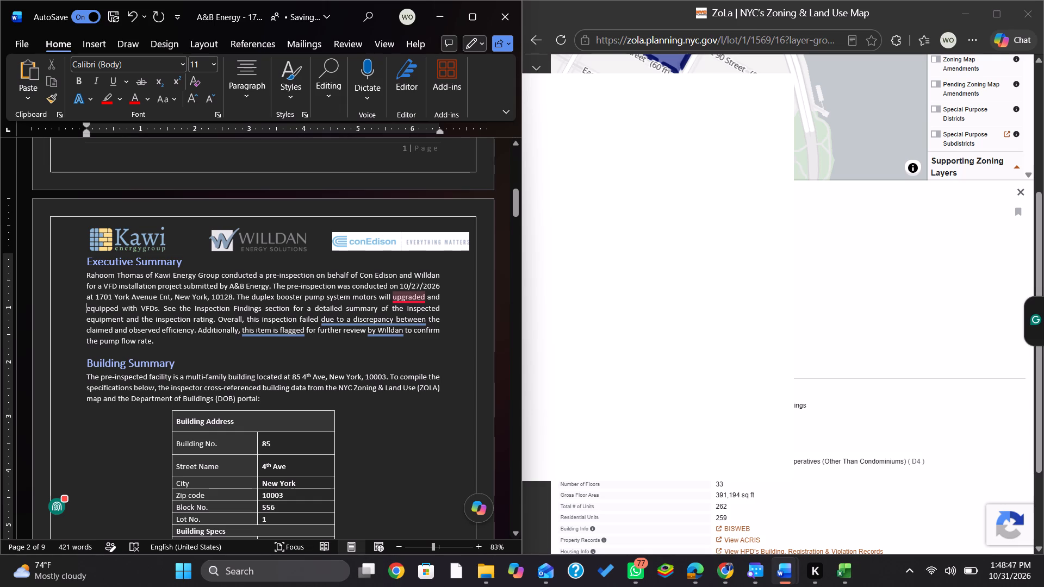
click(411, 338)
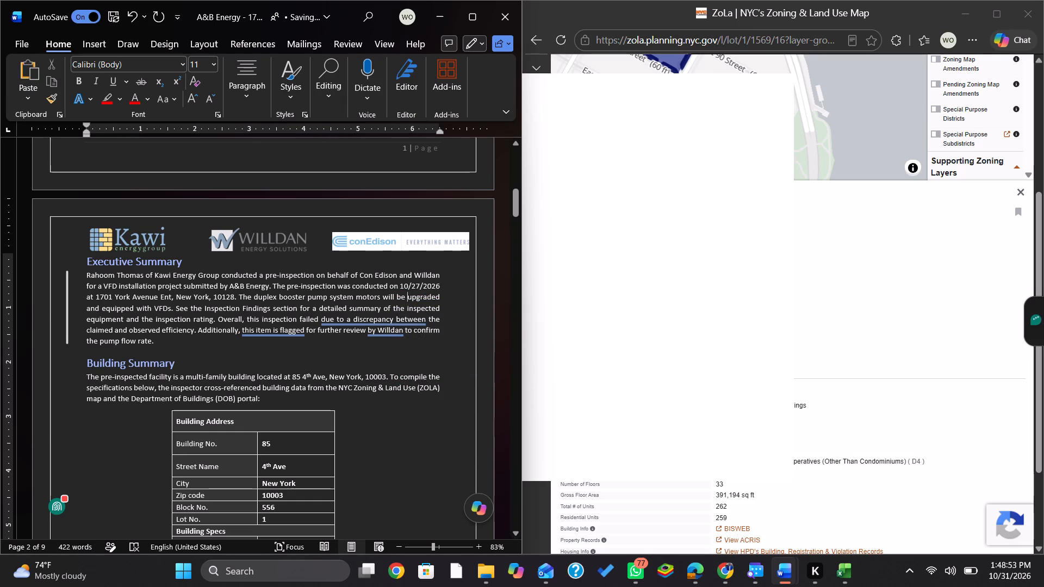
Highlight in red the Executive Summary text from "Overall, this inspection failed" through "confirm the pump flow rate.".
drag(217, 319, 218, 319)
drag(218, 319, 153, 343)
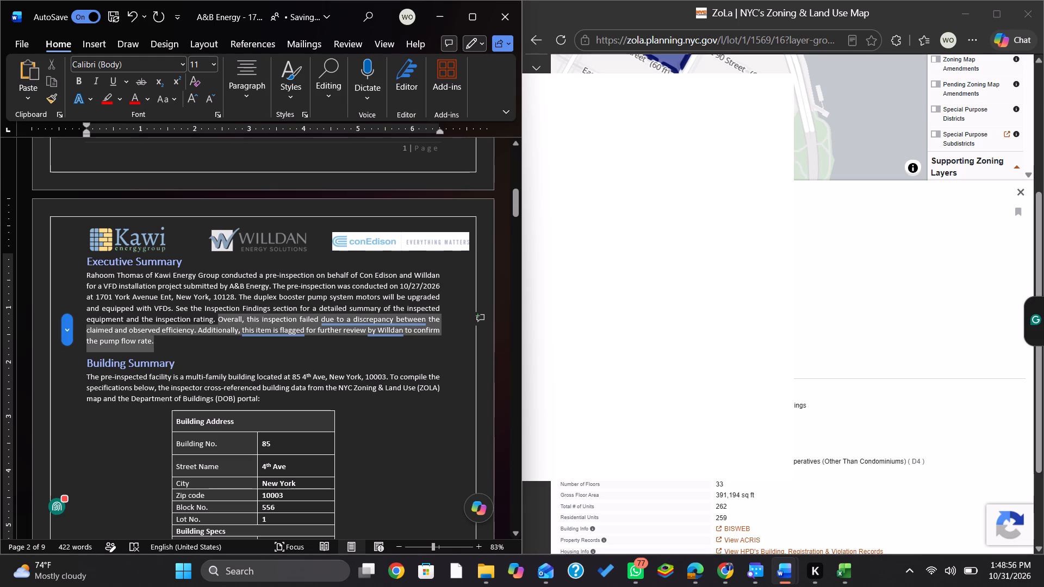
drag(153, 343, 152, 343)
click(245, 324)
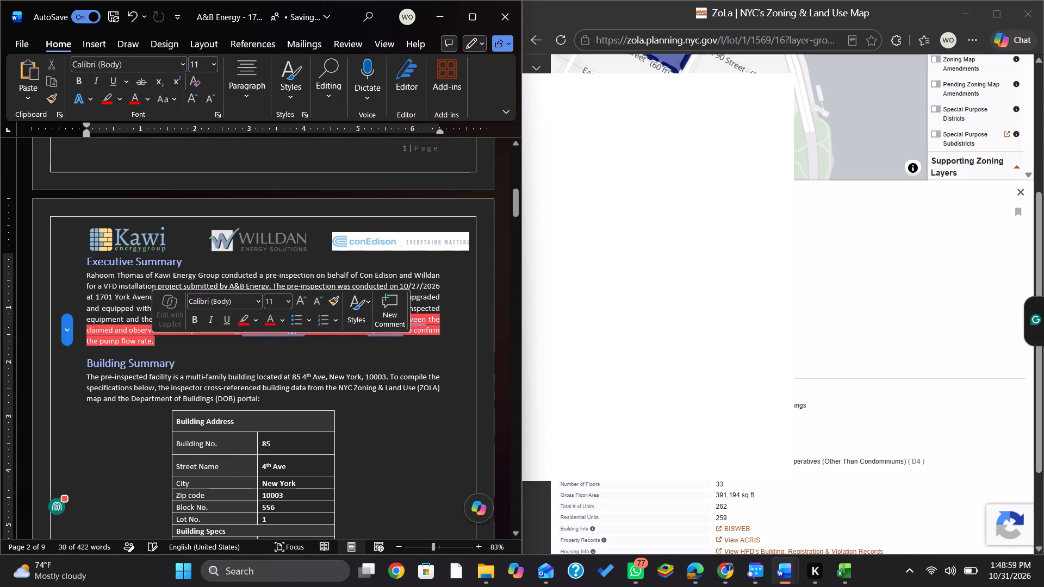
click(325, 369)
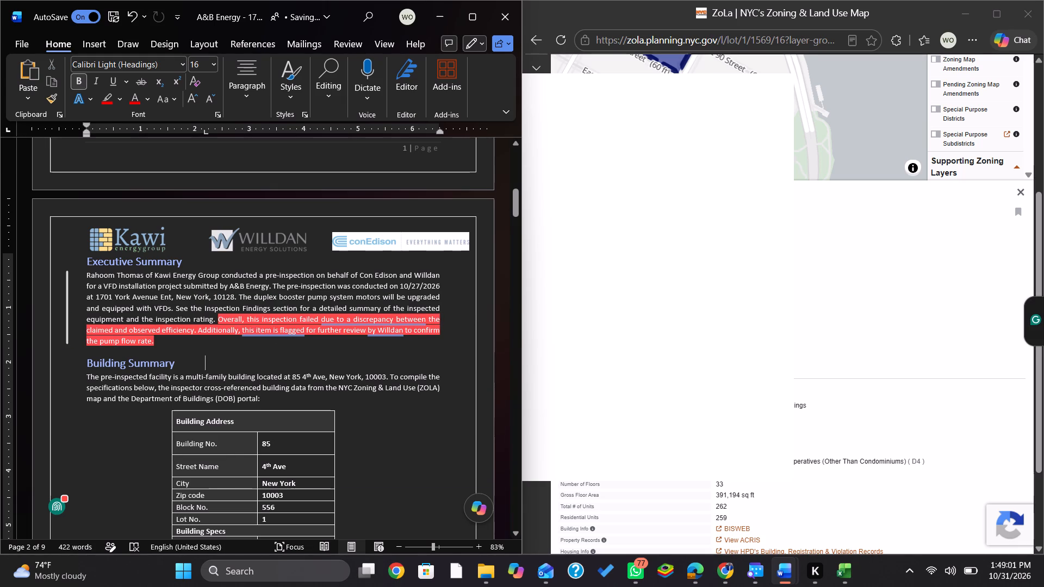
click(283, 282)
Replace the facility address in the Building Summary paragraph with the copied "1701 York Avenue Ent, New York, 10128".
scroll(295, 333, down, 3)
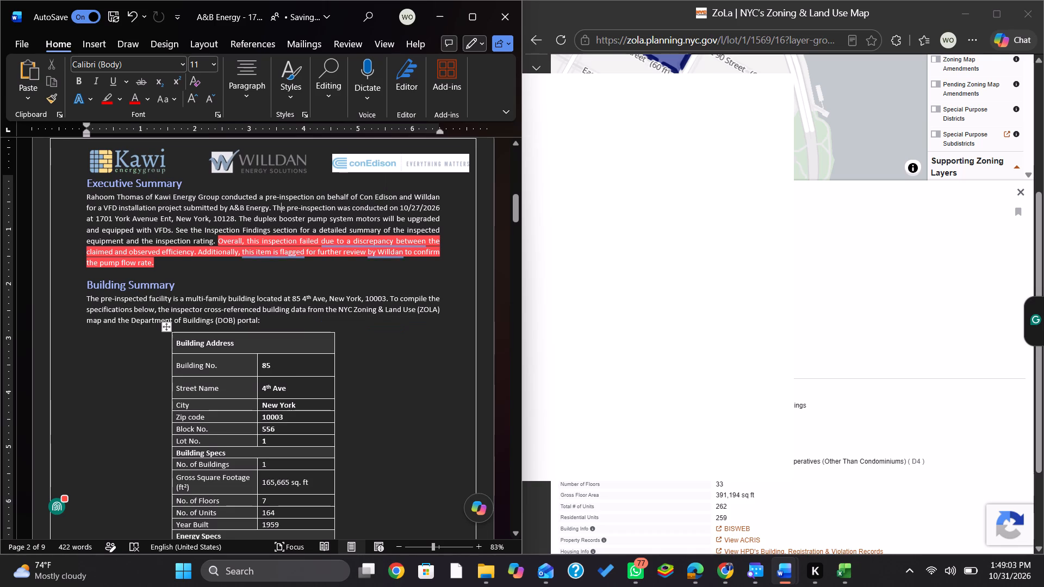
scroll(291, 333, down, 2)
drag(293, 243, 371, 246)
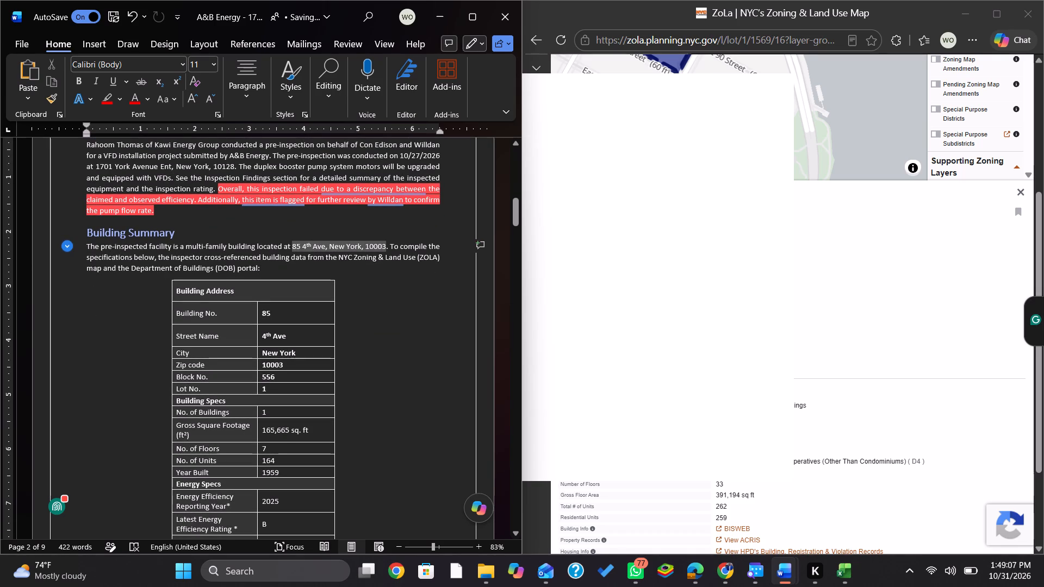
drag(371, 246, 370, 246)
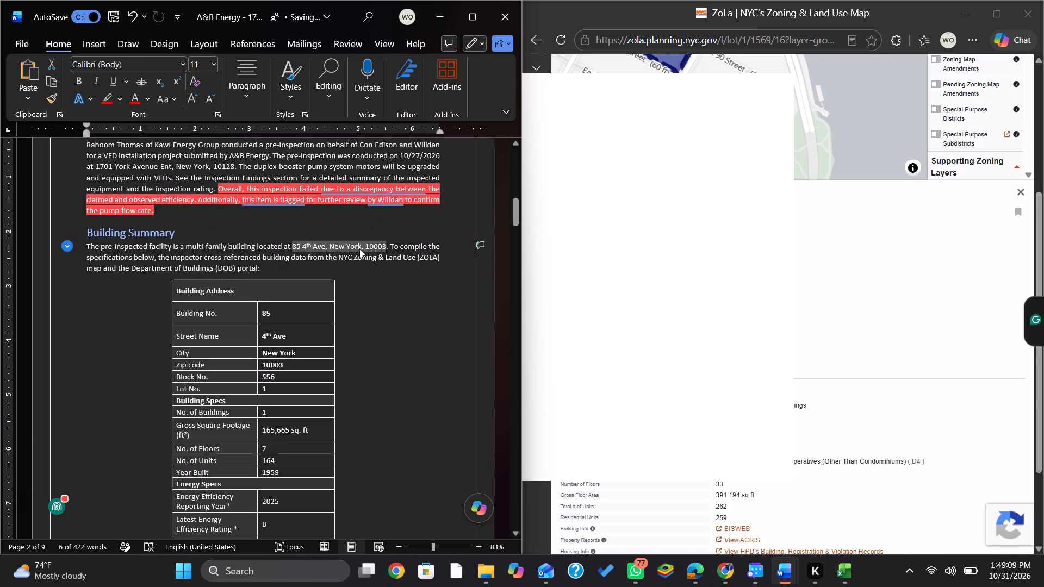
key(ctrl+v)
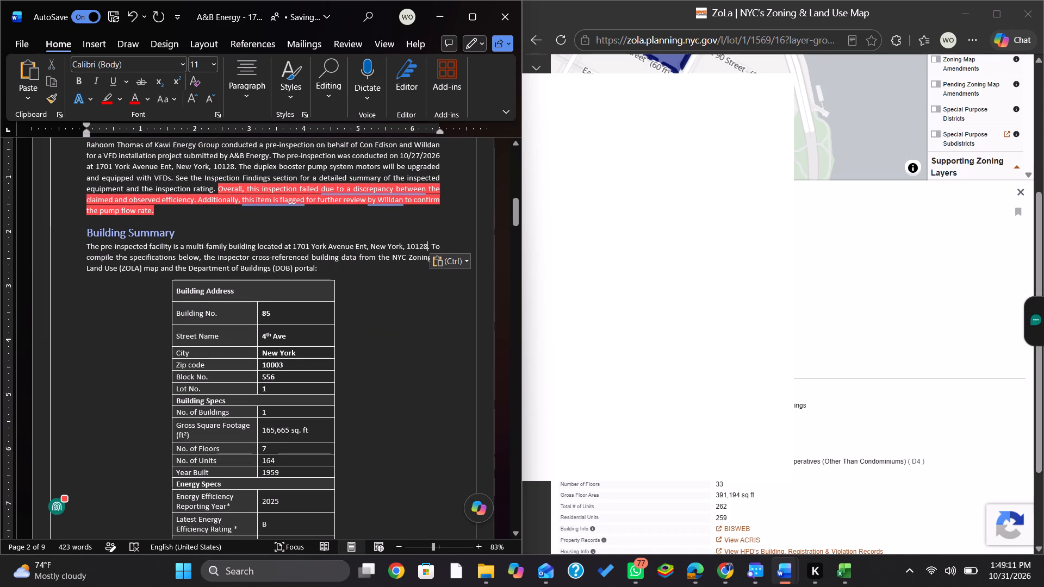
Bring ZoLa's full lot details into view in Edge, and back in Word set Building No. to 1701 in the Building Address table.
scroll(738, 227, up, 3)
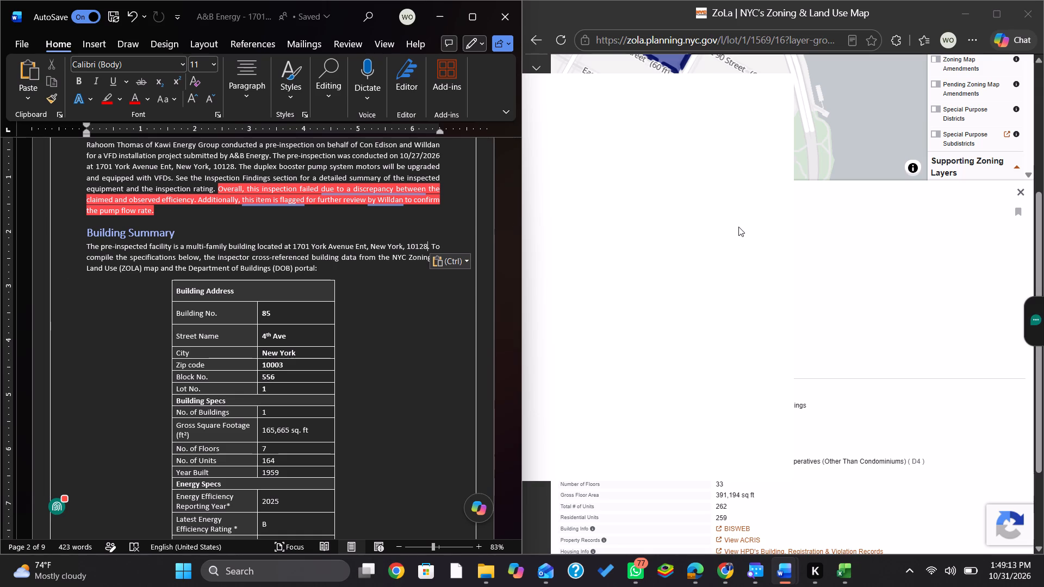
click(828, 218)
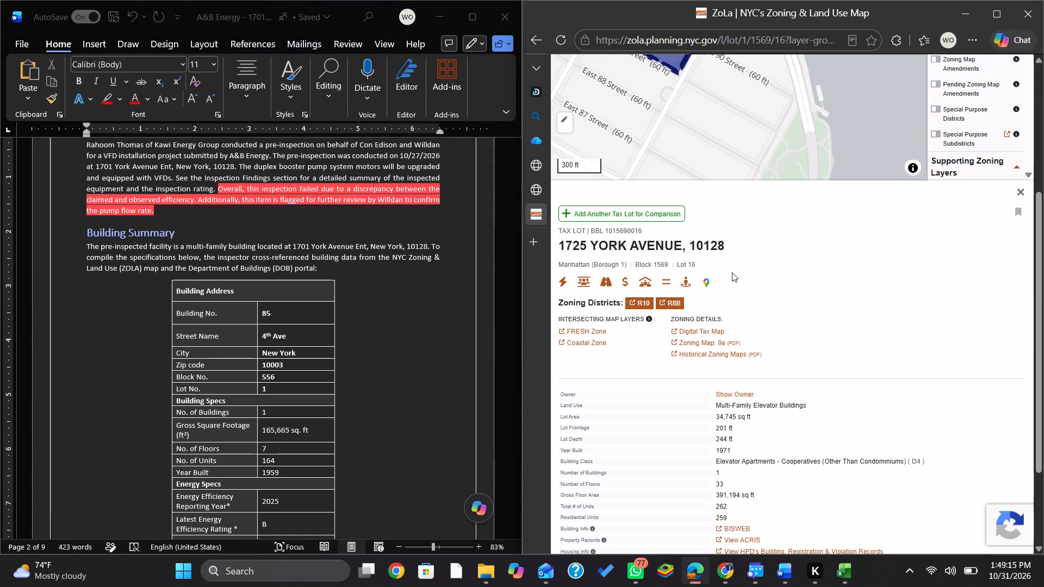
scroll(732, 272, down, 3)
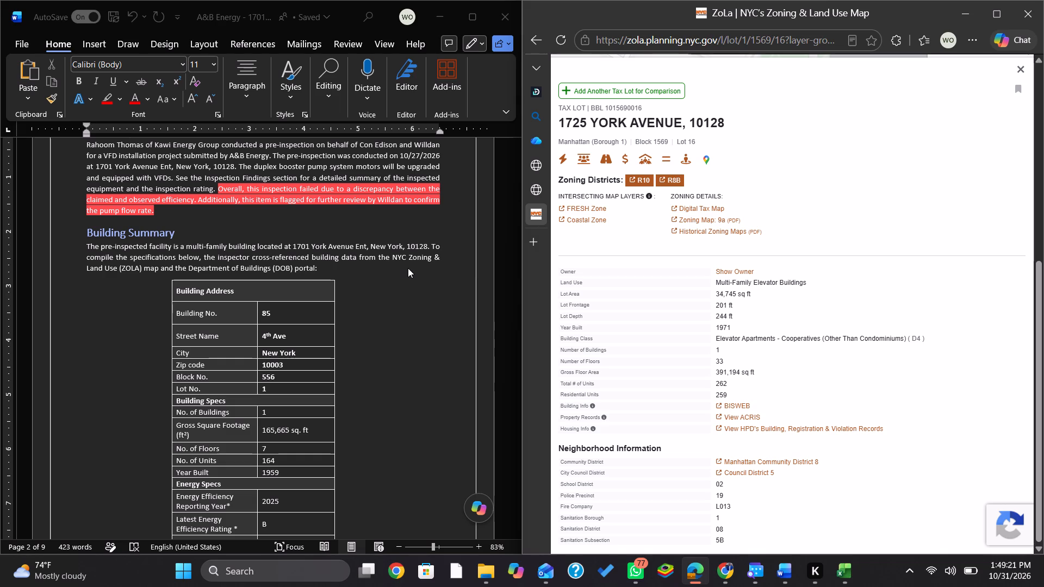
scroll(408, 268, down, 2)
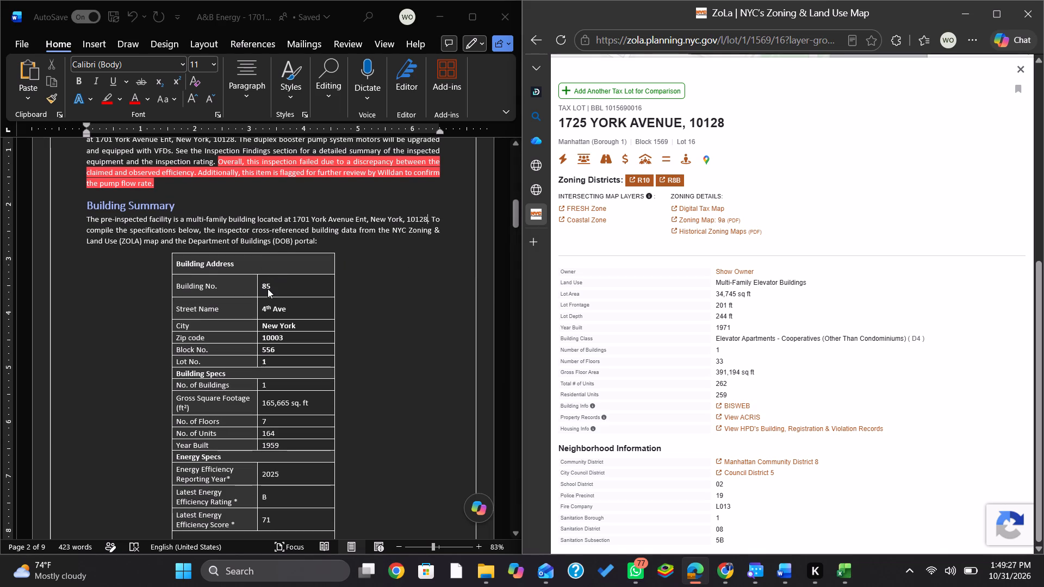
click(268, 286)
drag(262, 286, 284, 286)
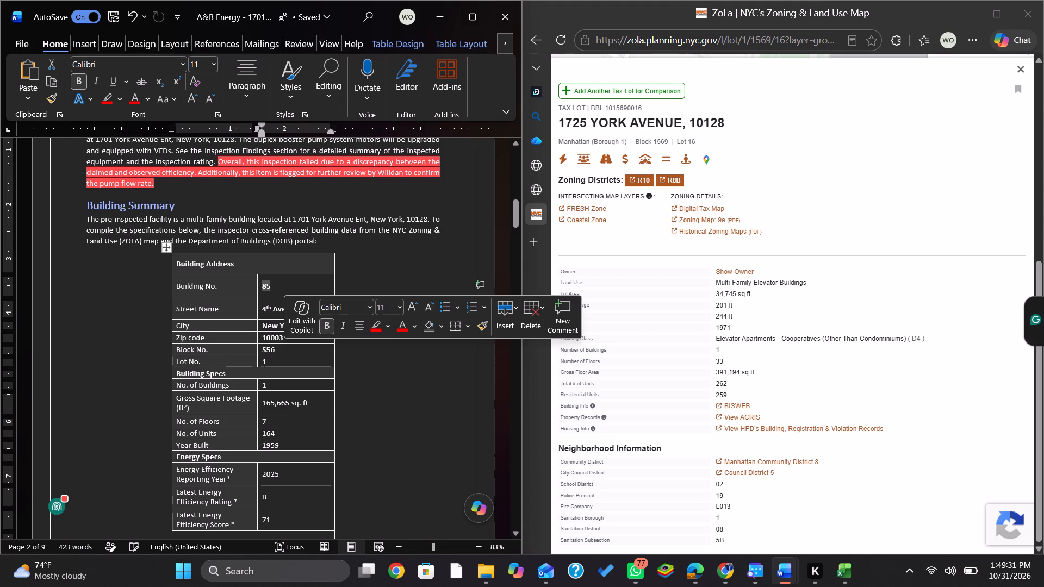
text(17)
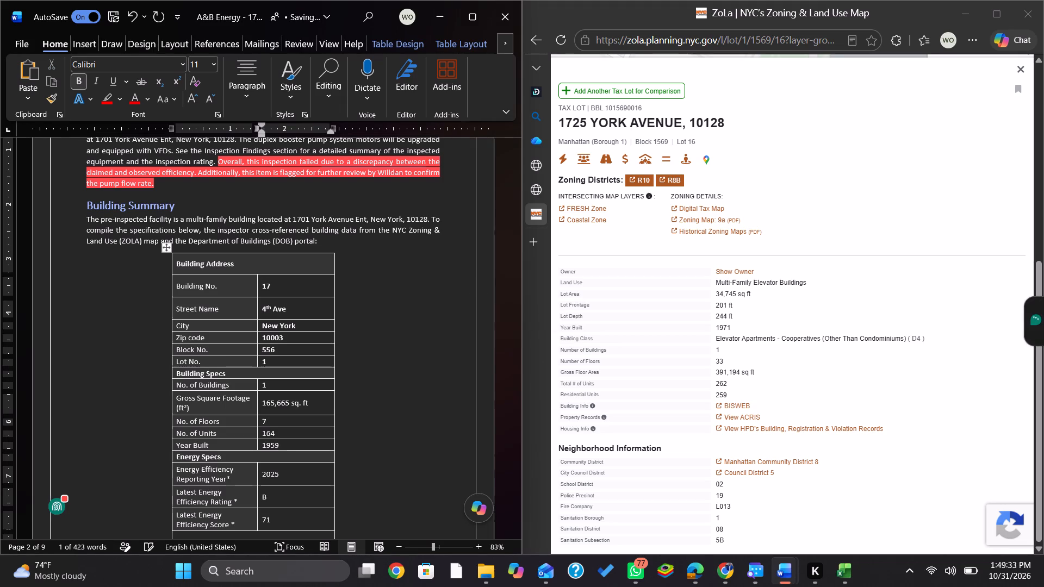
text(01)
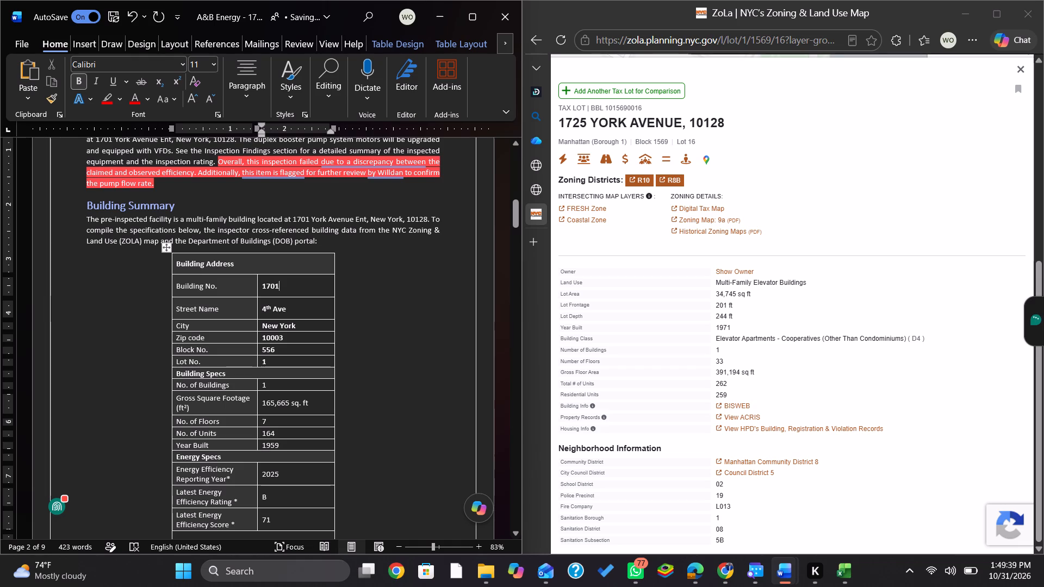
Change the Street Name in the Building Address table to York Ave.
drag(262, 308, 268, 308)
drag(268, 308, 294, 307)
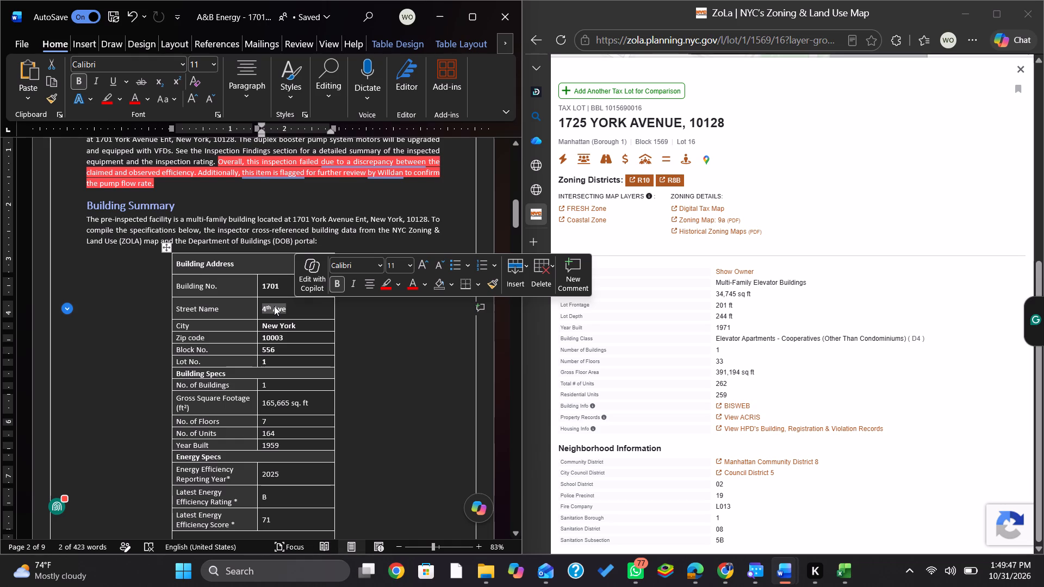
click(274, 306)
key(BackSpace)
key(BackSpace)
key(BackSpace)
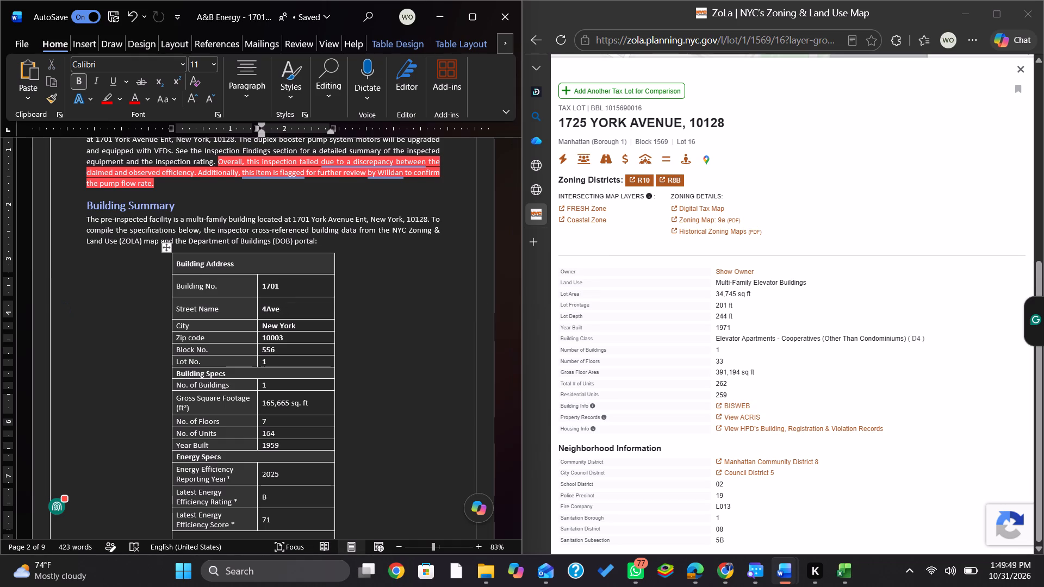
key(BackSpace)
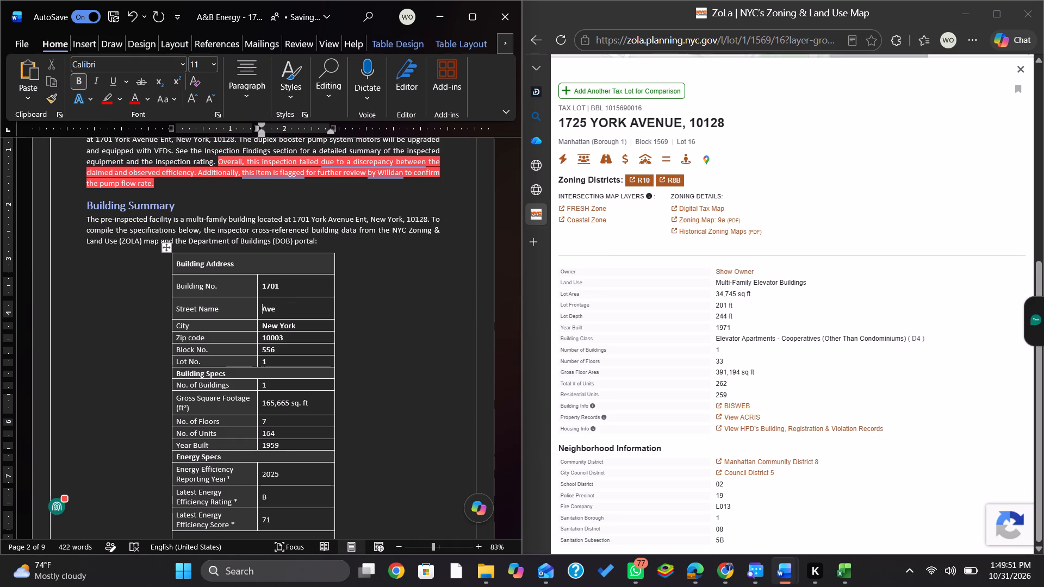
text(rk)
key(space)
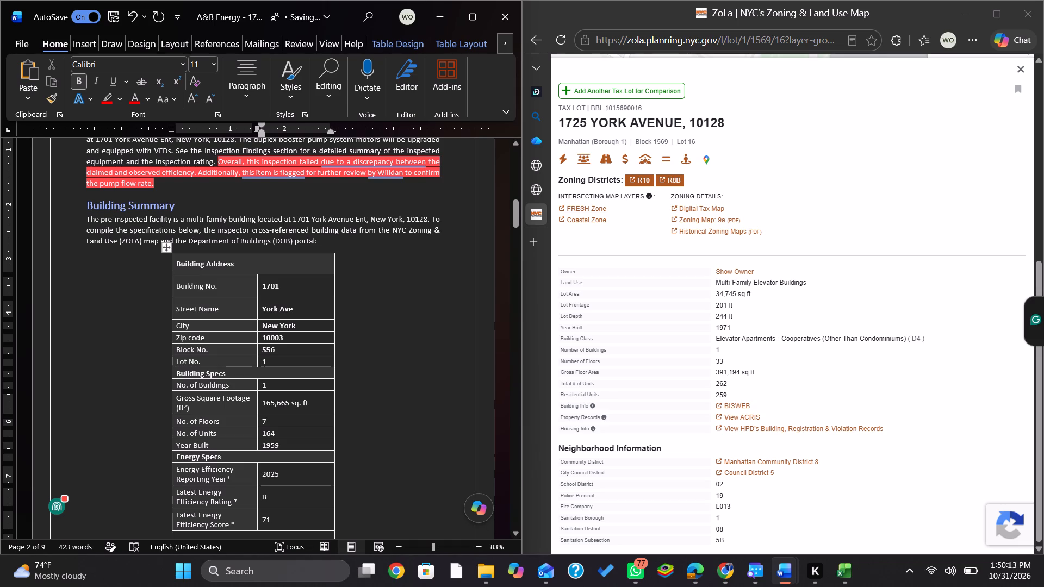
Change the Zip code in the Building Address table to 10128.
click(285, 335)
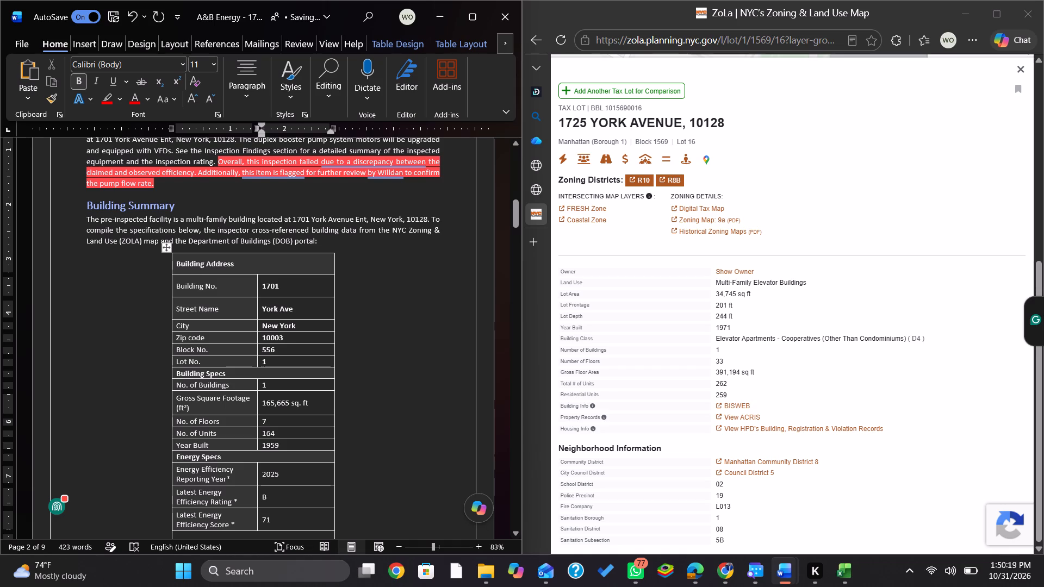
key(BackSpace)
key(BackSpace)
key(BackSpace)
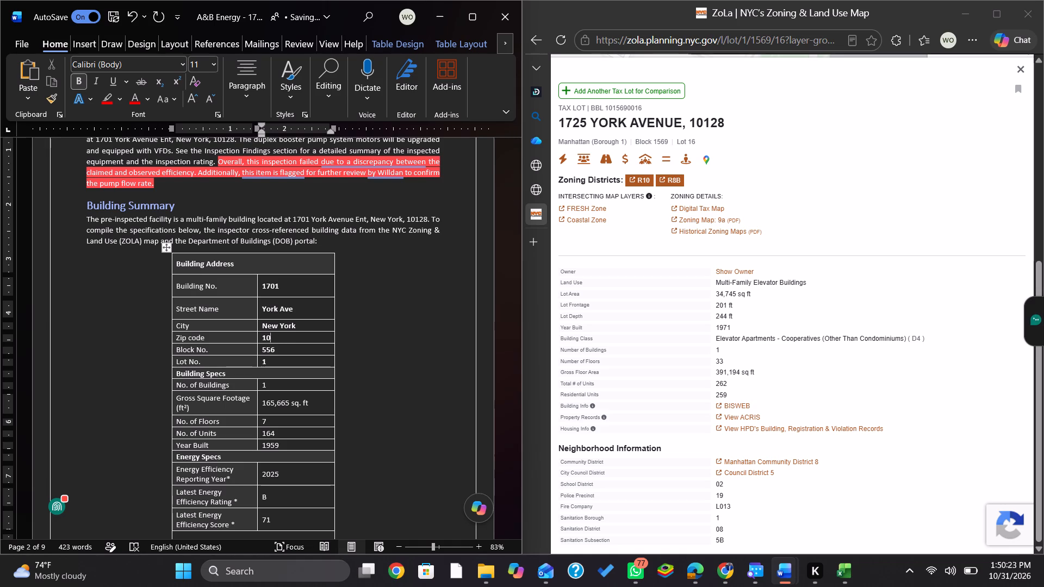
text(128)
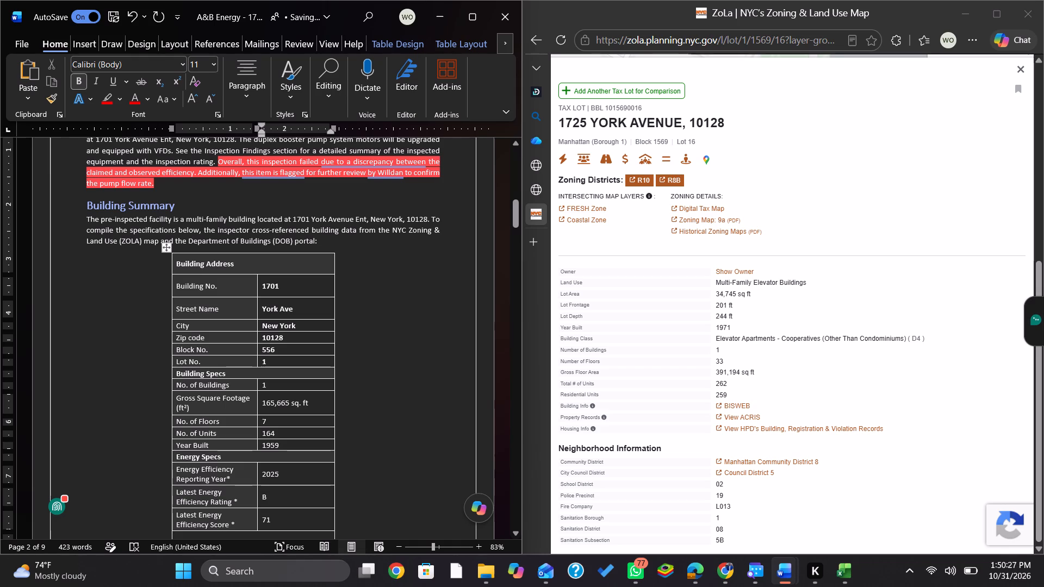
Set the Block No. in the Building Address table to 1569, following ZoLa's lot record.
click(283, 351)
key(BackSpace)
key(BackSpace)
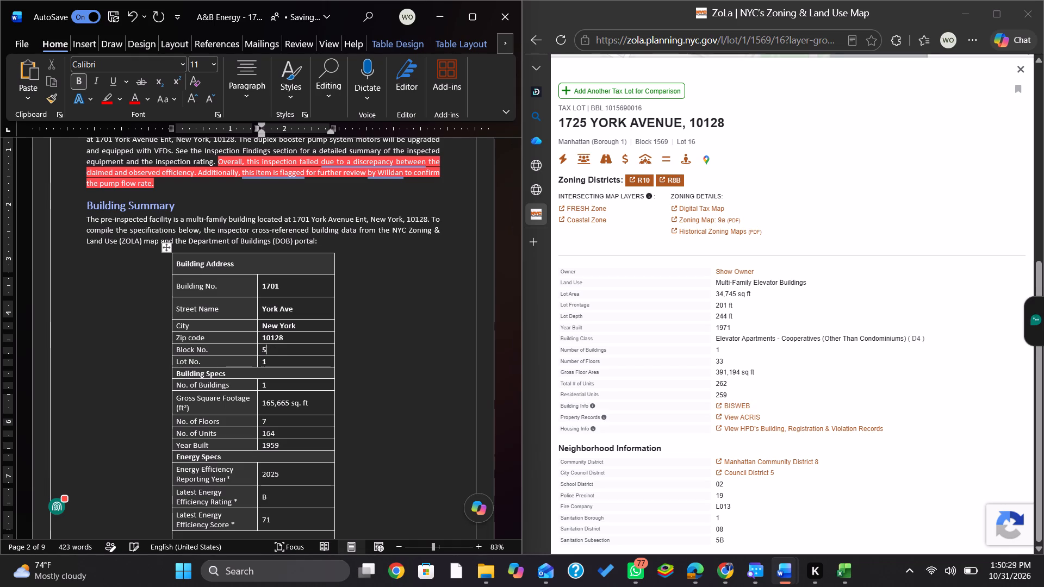
key(BackSpace)
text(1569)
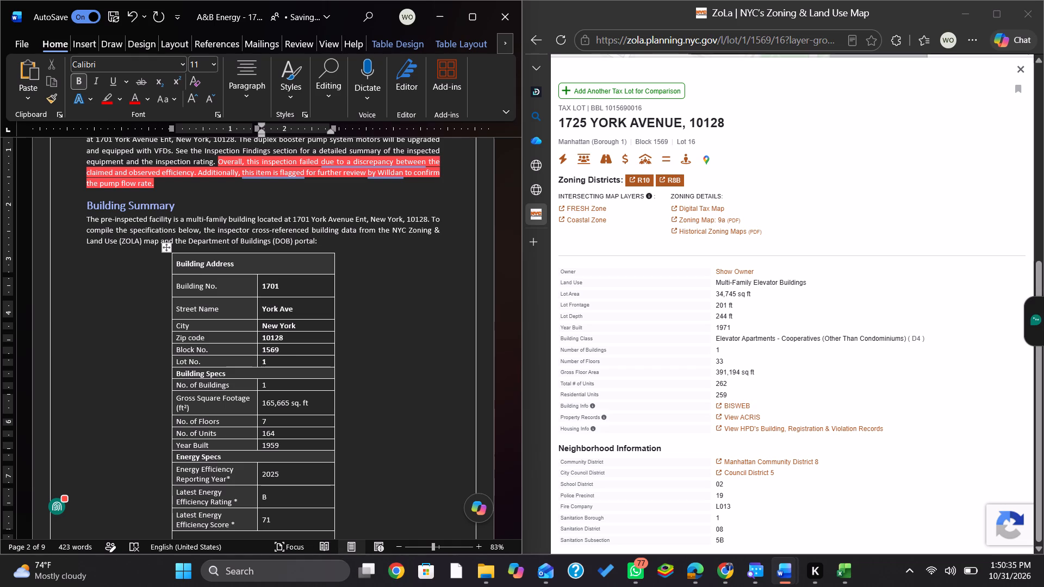
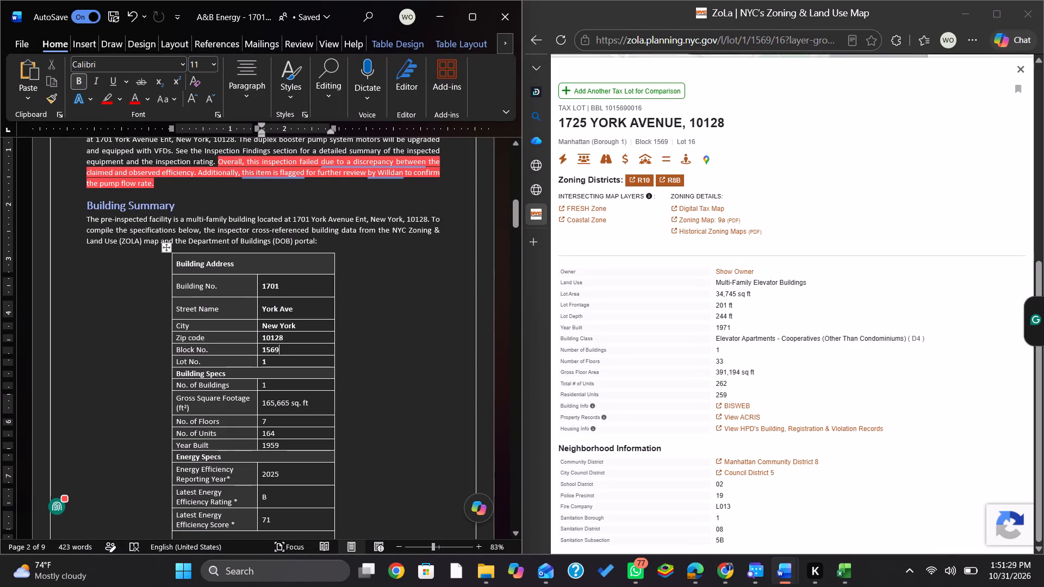
Set the Lot No. in the Building Address table to 16, following ZoLa's lot record.
click(269, 361)
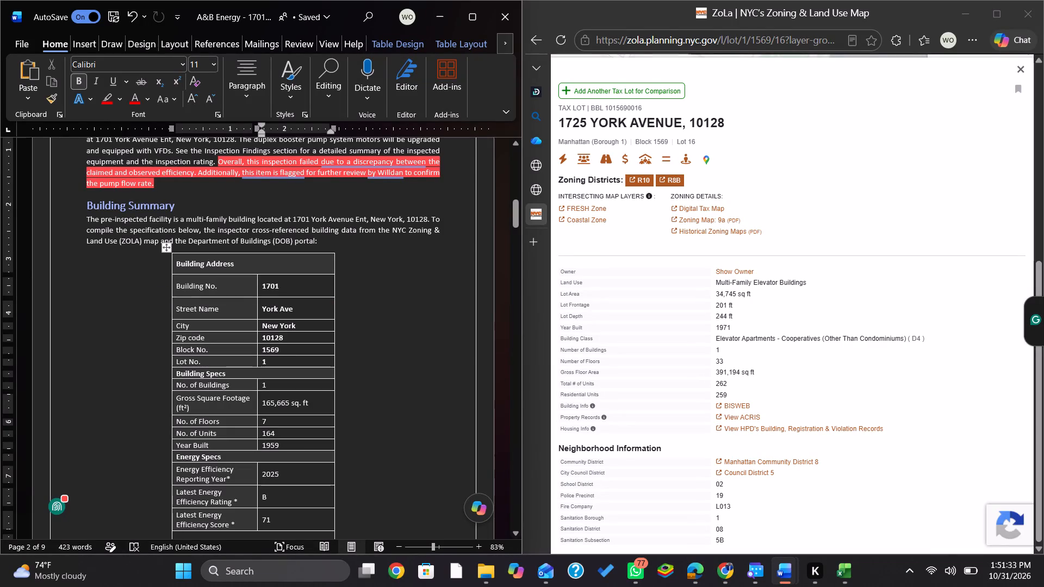
key(6)
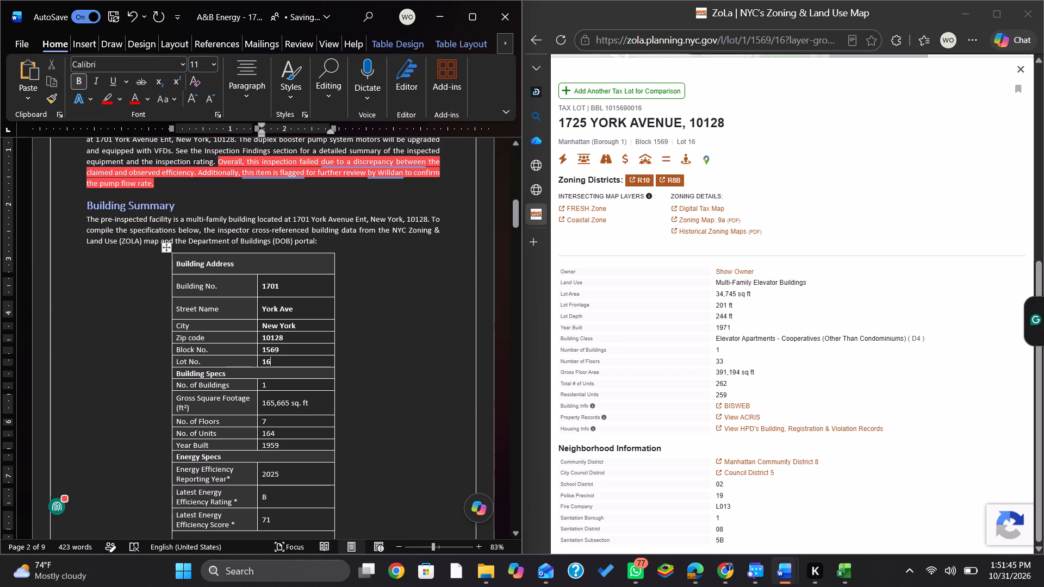
Change the Gross Square Footage value in the Building Specs rows to 391,194 sq. ft.
drag(263, 401, 281, 401)
drag(281, 401, 288, 403)
drag(288, 403, 288, 404)
text(39)
key(1)
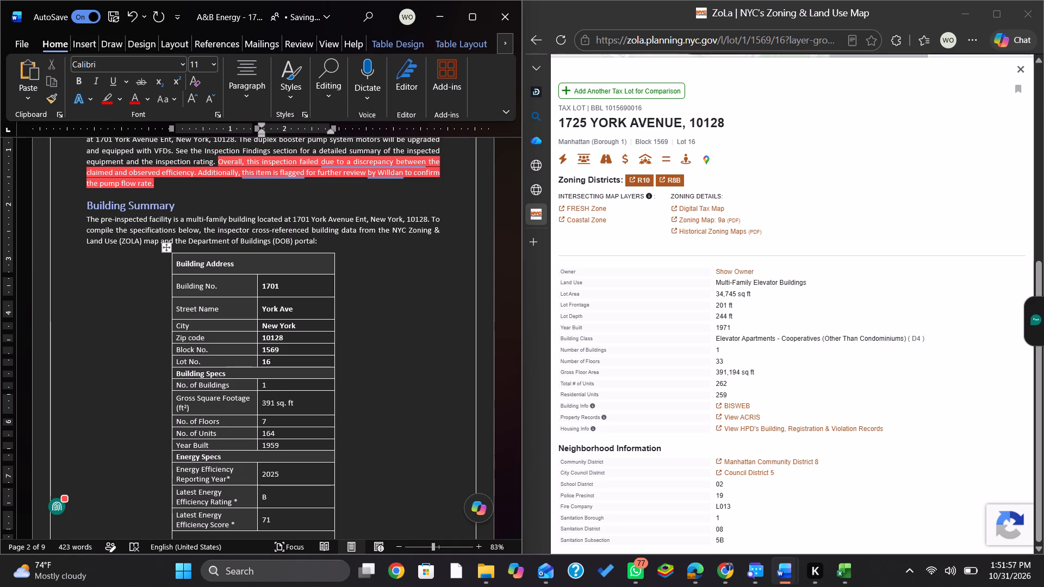
key(comma)
text(194)
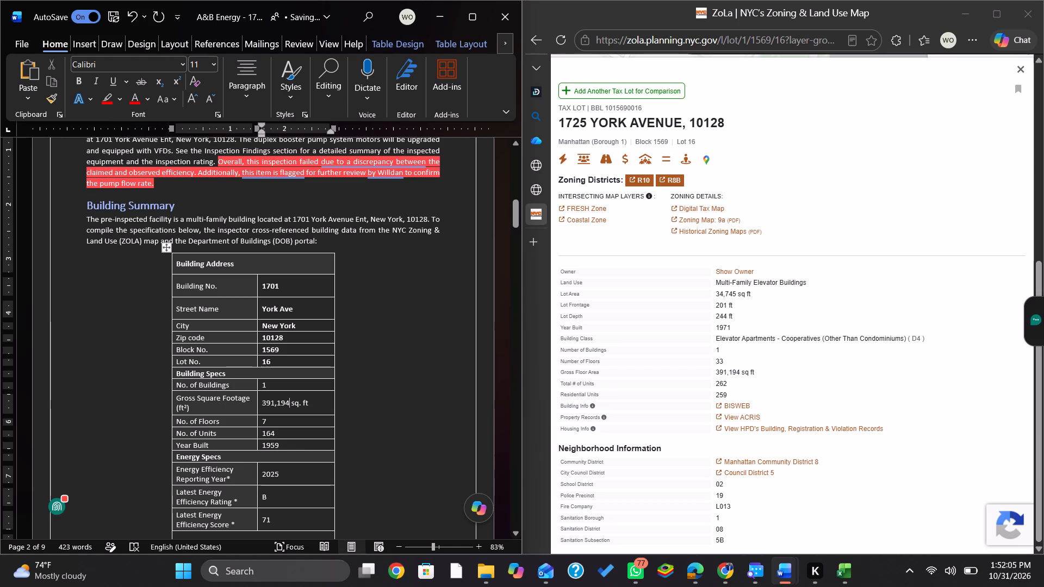
Set the No. of Floors in the Building Specs rows to 33.
click(271, 419)
key(BackSpace)
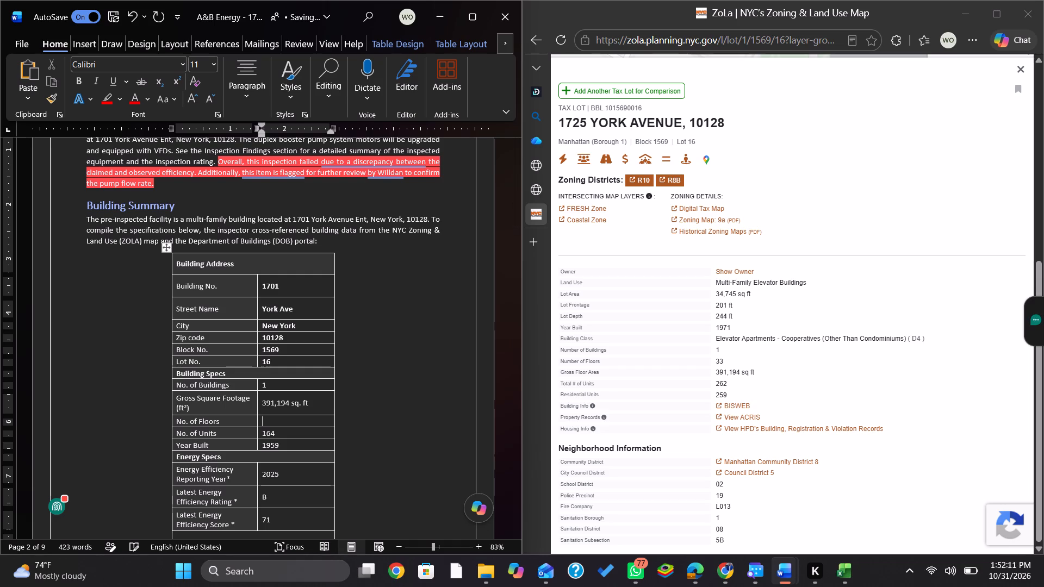
text(33)
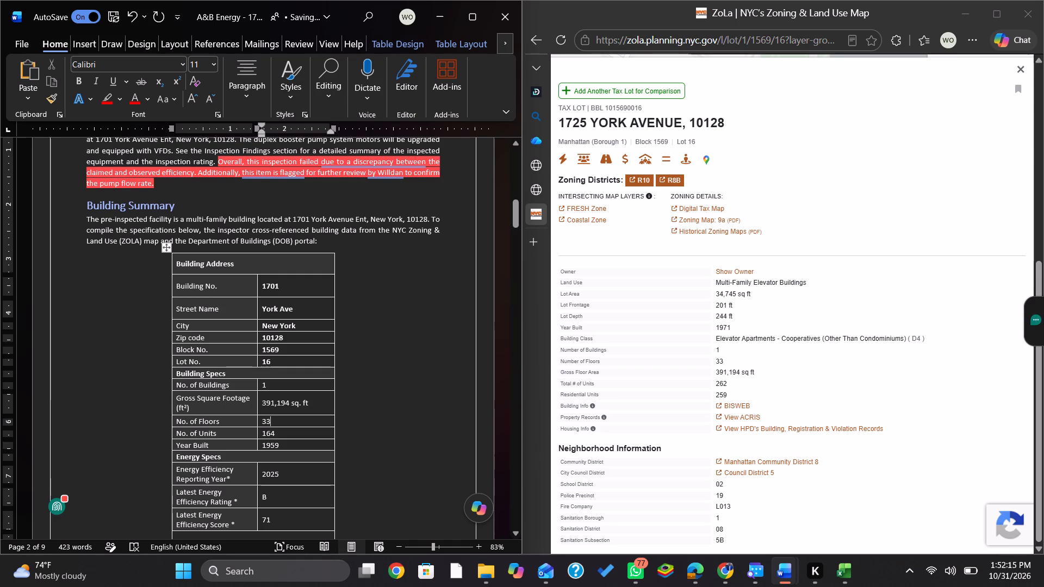
Set the No. of Units in the Building Specs rows to 262, following ZoLa's total unit figure.
click(278, 429)
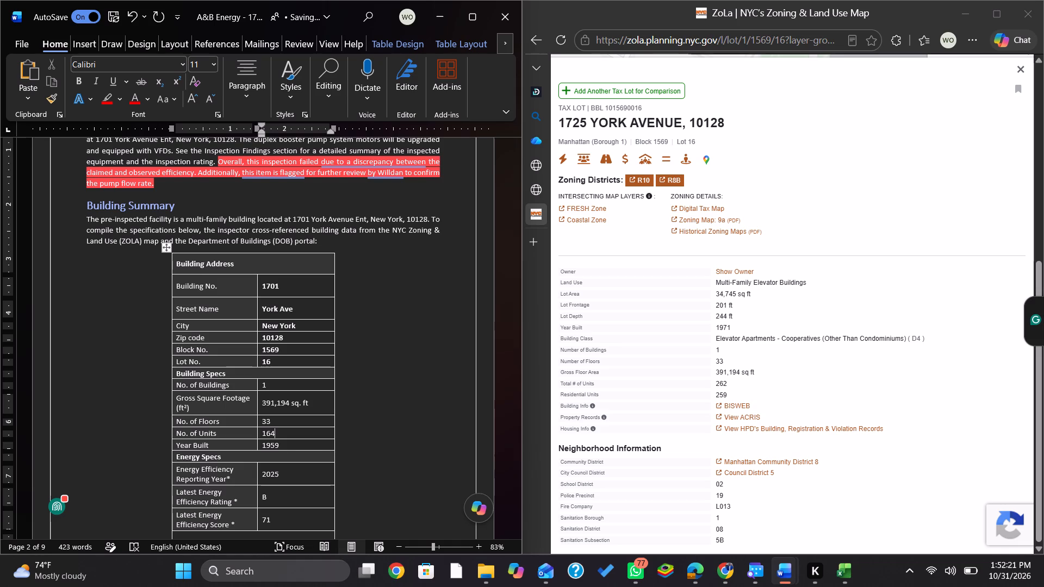
key(BackSpace)
key(BackSpace)
key(BackSpace)
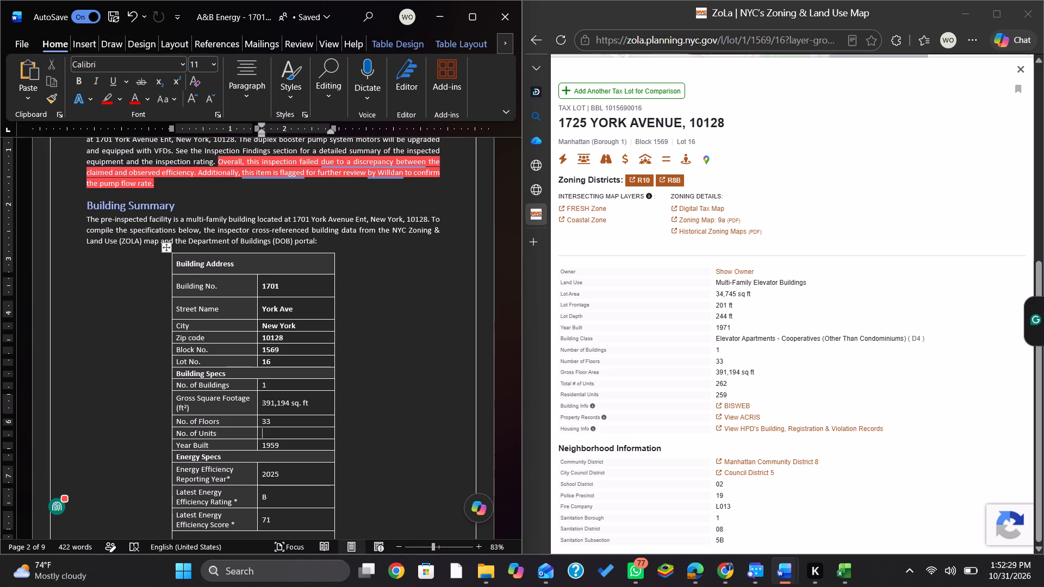
text(262)
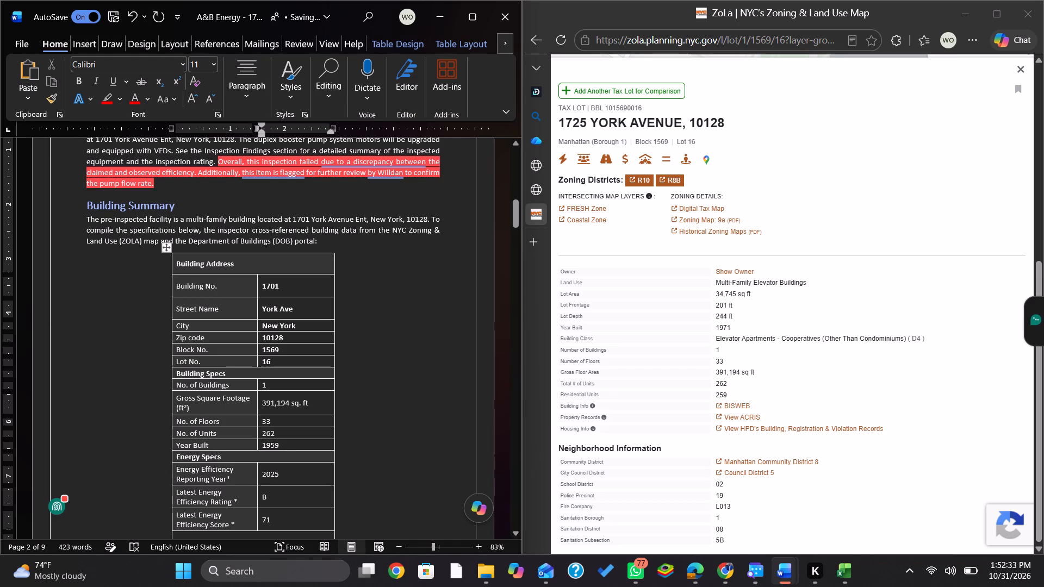
Change the Year Built in the Building Specs rows to 1971.
click(280, 445)
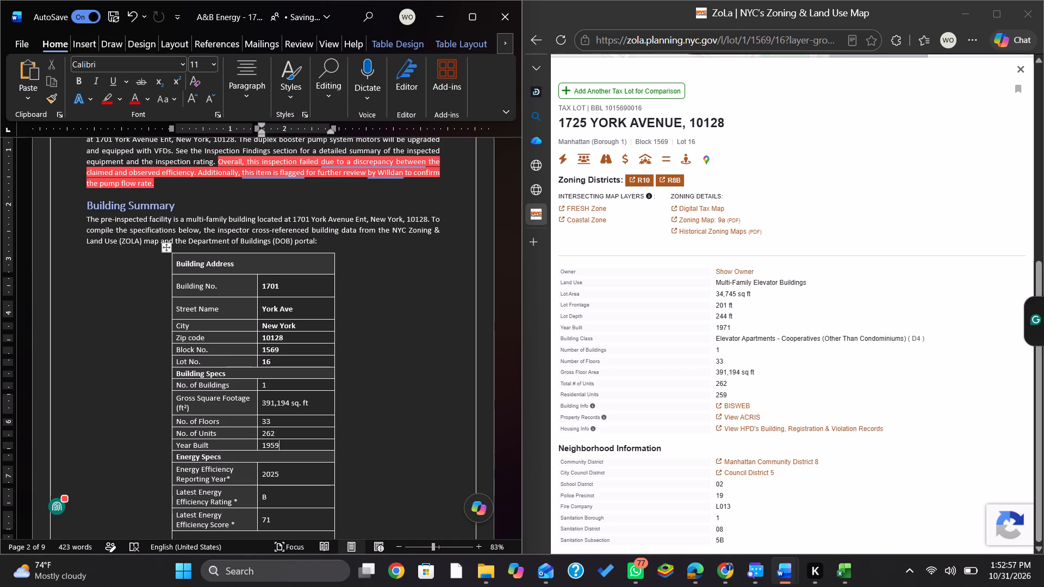
key(BackSpace)
key(BackSpace)
key(BackSpace)
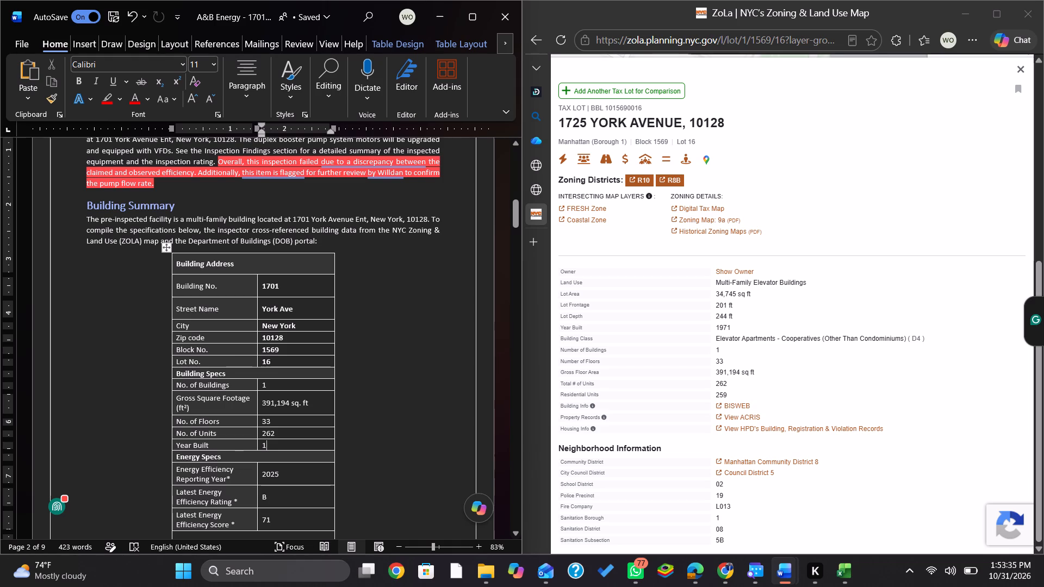
text(971)
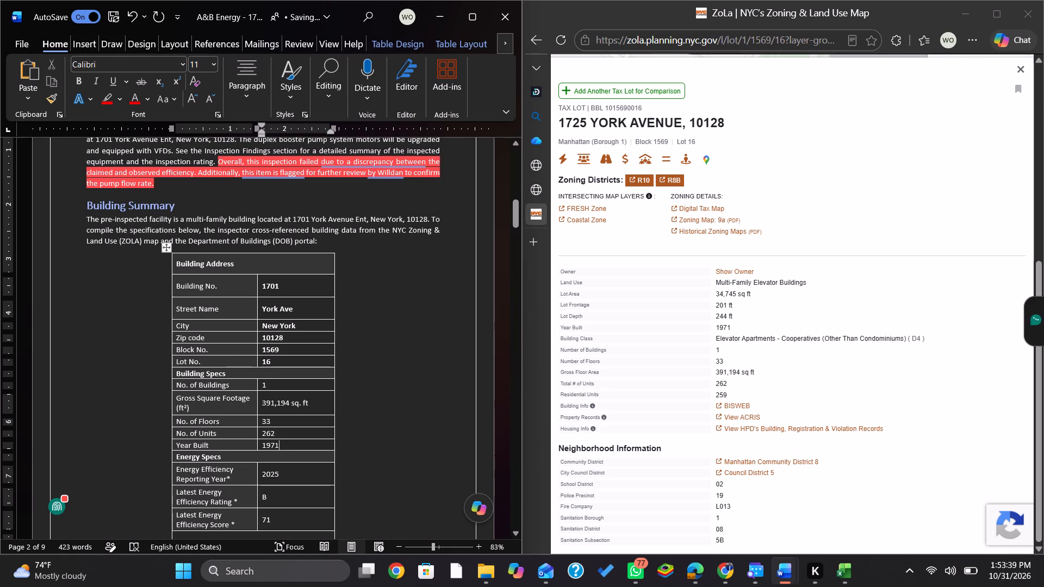
Highlight the Latest Energy Efficiency Rating and Latest Energy Efficiency Score values in red in the Energy Specs rows.
scroll(265, 479, down, 2)
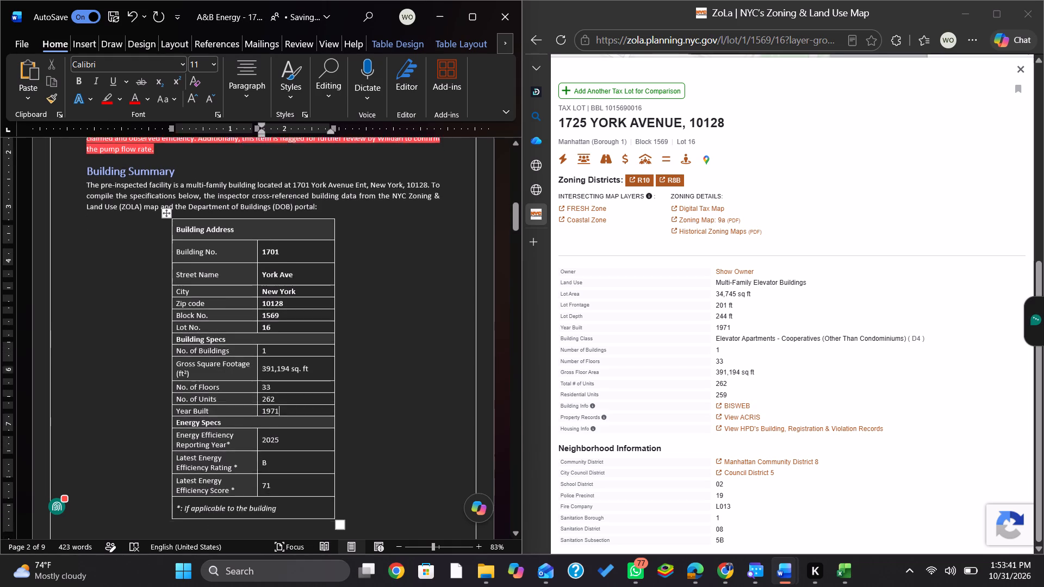
scroll(265, 479, down, 1)
drag(263, 414, 271, 438)
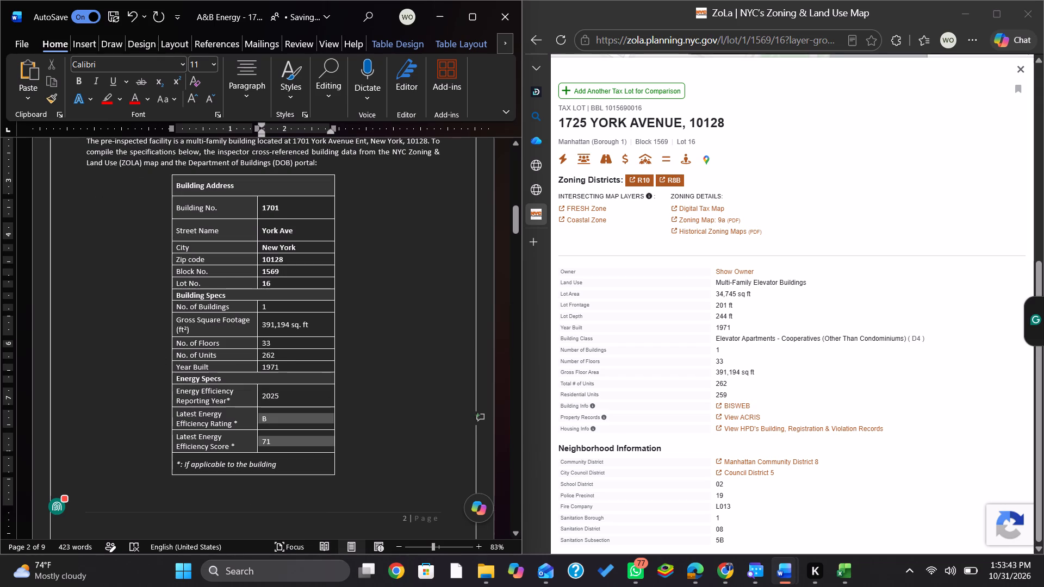
drag(271, 438, 271, 439)
click(365, 420)
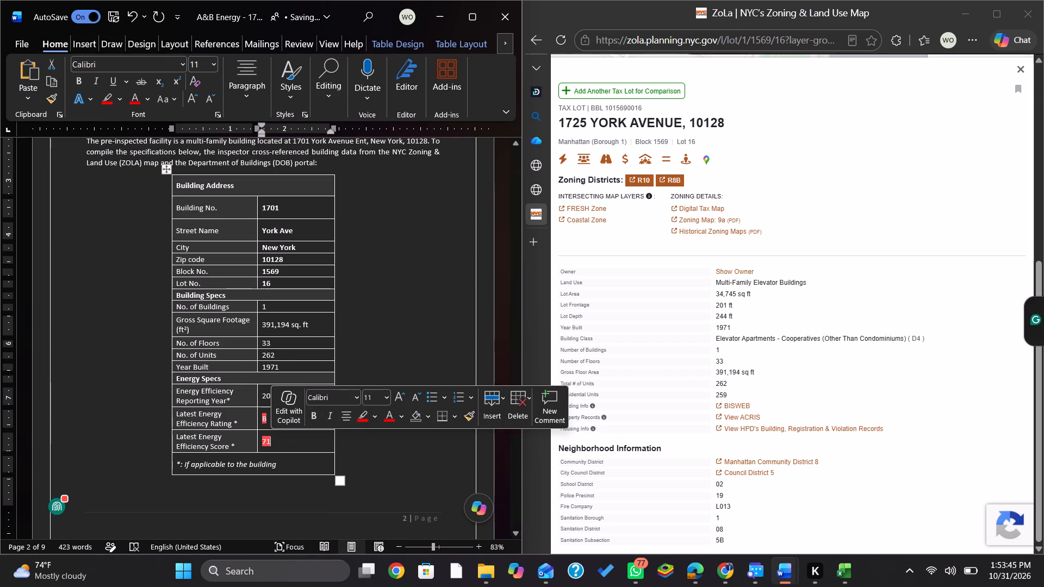
click(375, 461)
Switch to Chrome and read through the 1725 York Avenue - Report - v1 PDF, from the pump conditions to the conclusion.
scroll(379, 441, down, 11)
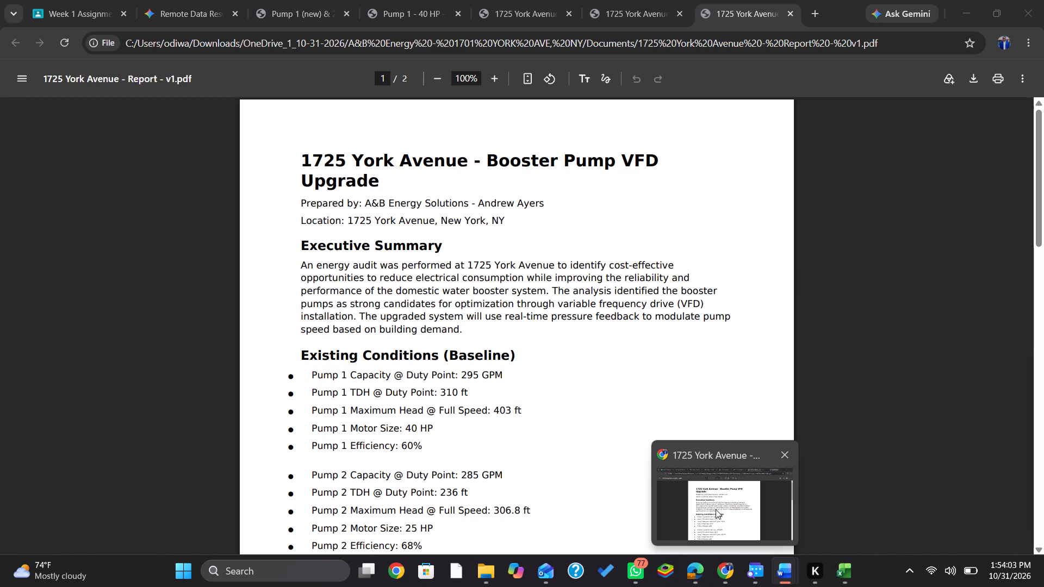
click(716, 509)
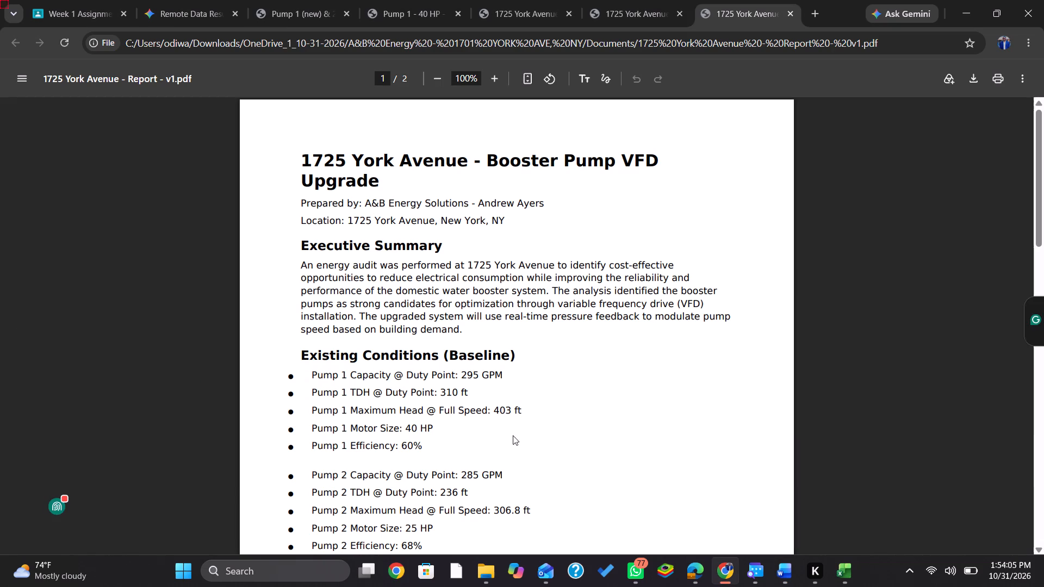
scroll(388, 358, down, 11)
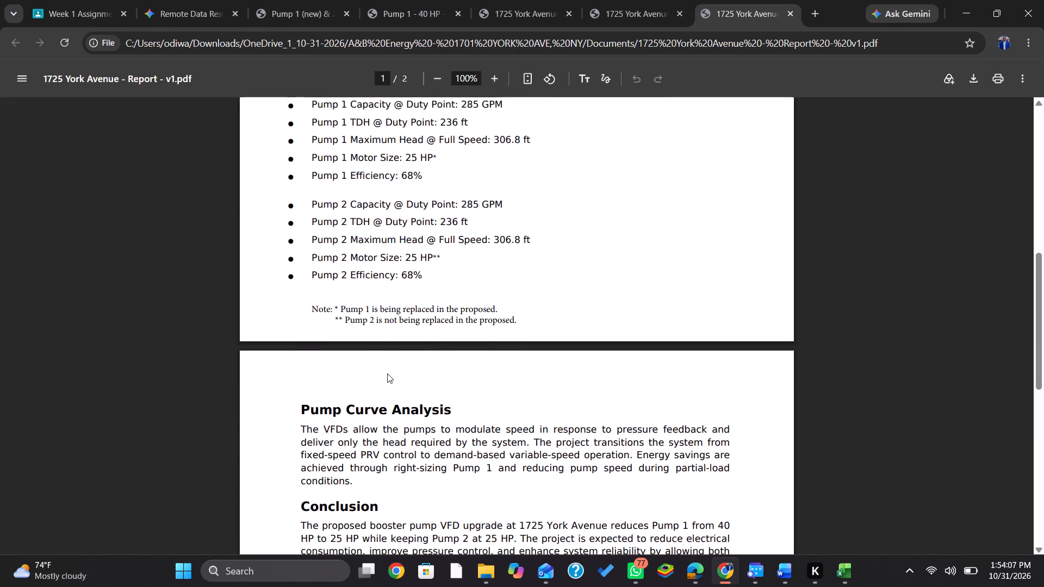
scroll(387, 373, down, 3)
scroll(388, 373, up, 4)
scroll(392, 372, down, 3)
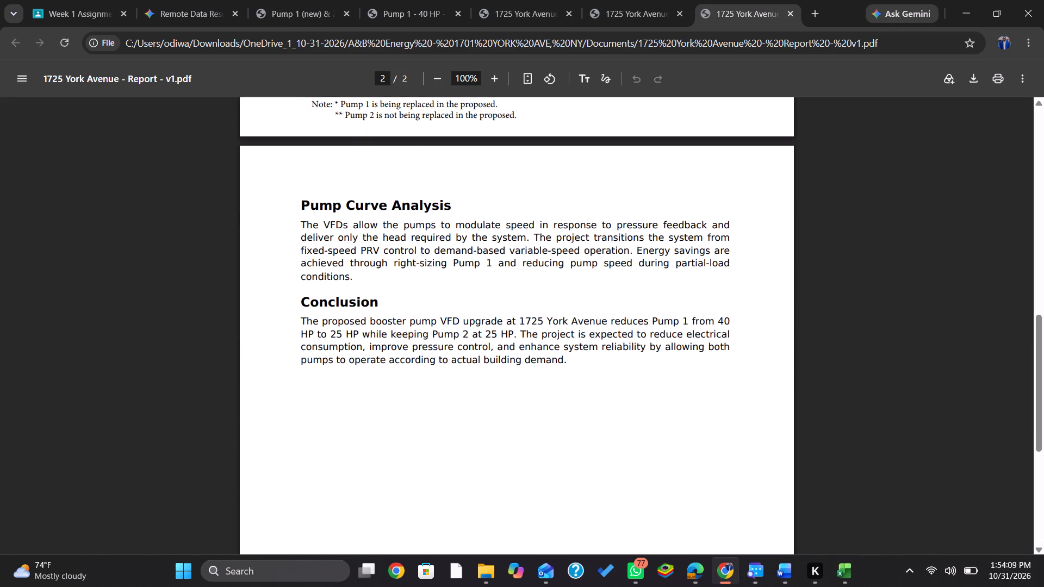
scroll(392, 372, down, 4)
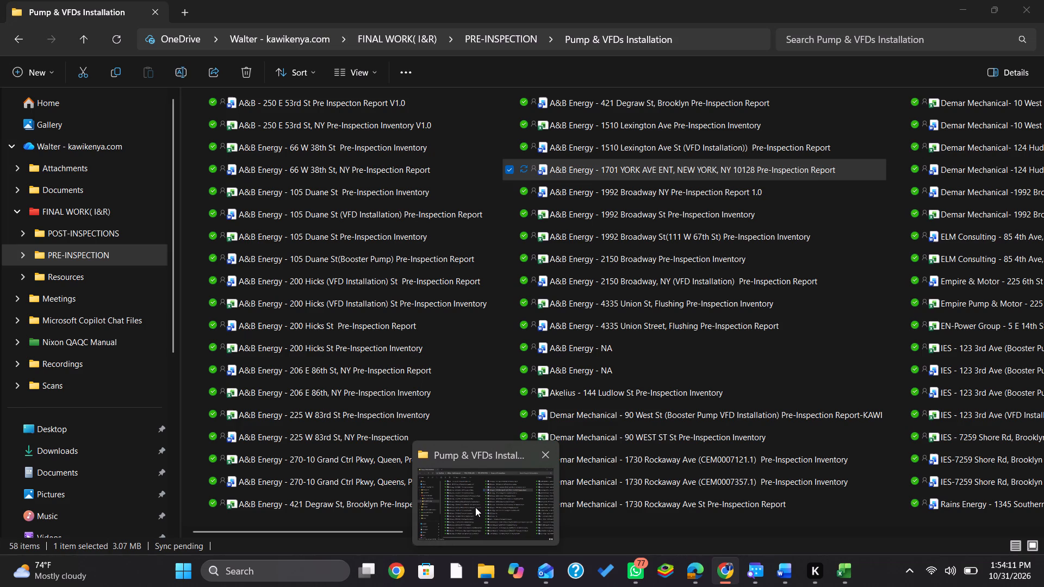
In File Explorer, open the signed 1725 York Avenue MF application PDF from the downloaded A&B Energy - 1701 YORK AVE, NY project's Documents folder.
click(475, 507)
click(52, 445)
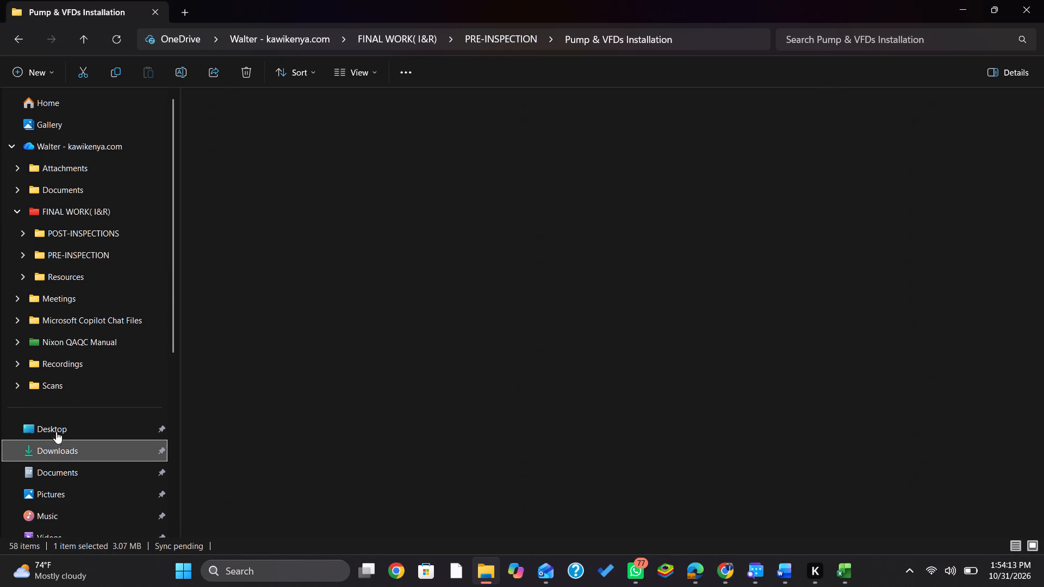
double_click(281, 124)
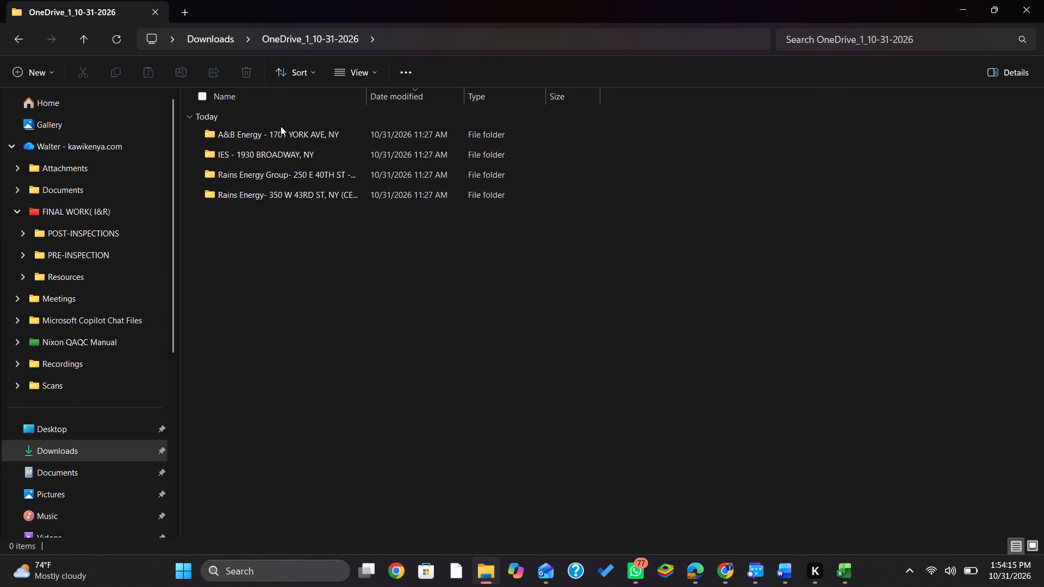
double_click(275, 132)
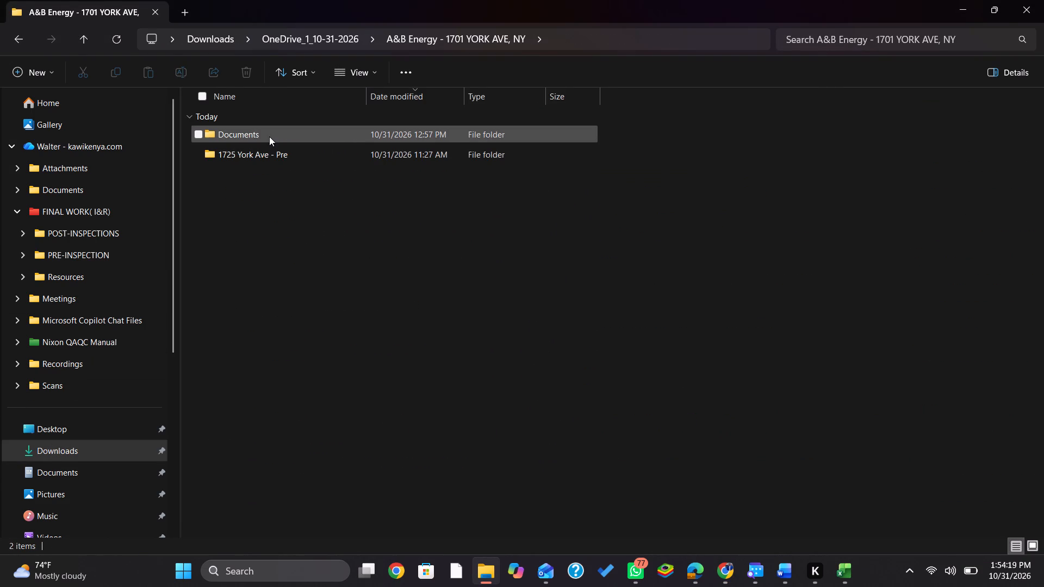
click(269, 132)
click(269, 132)
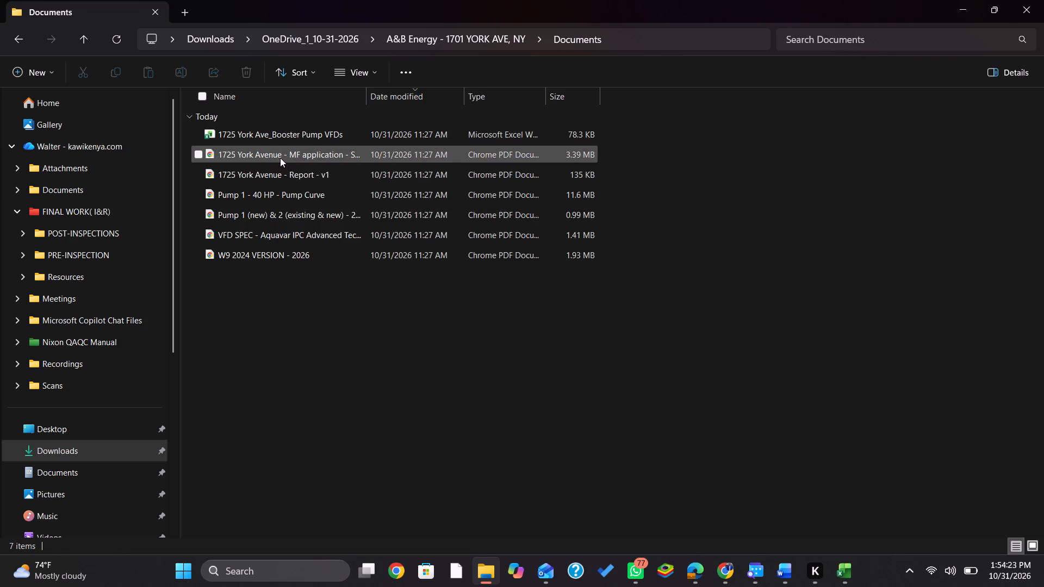
click(280, 157)
click(280, 157)
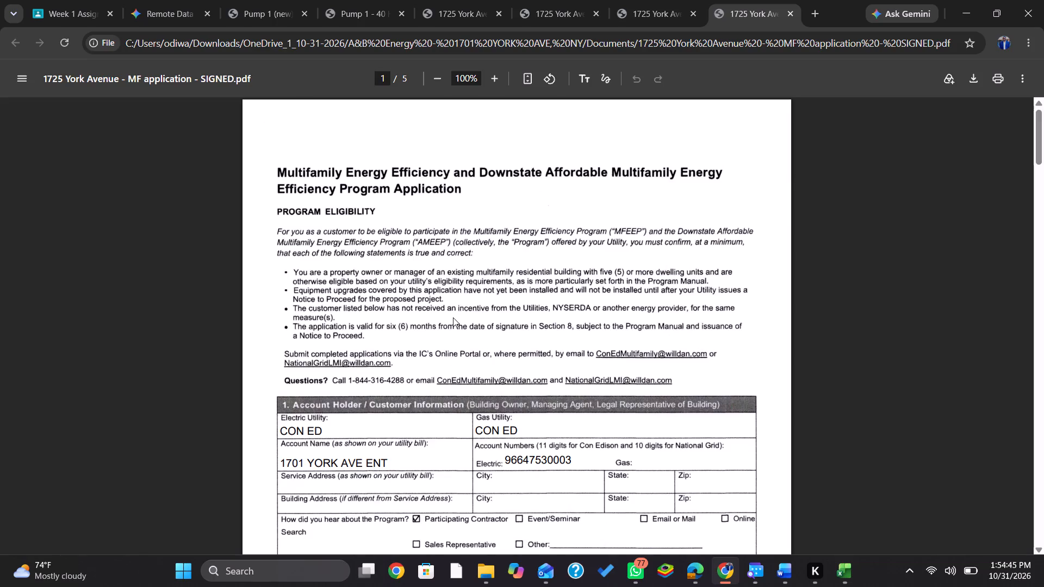
Read through the signed MF application's account holder, contact and Building Information sections, including dwelling units, floors, square footage and year built.
scroll(453, 317, down, 3)
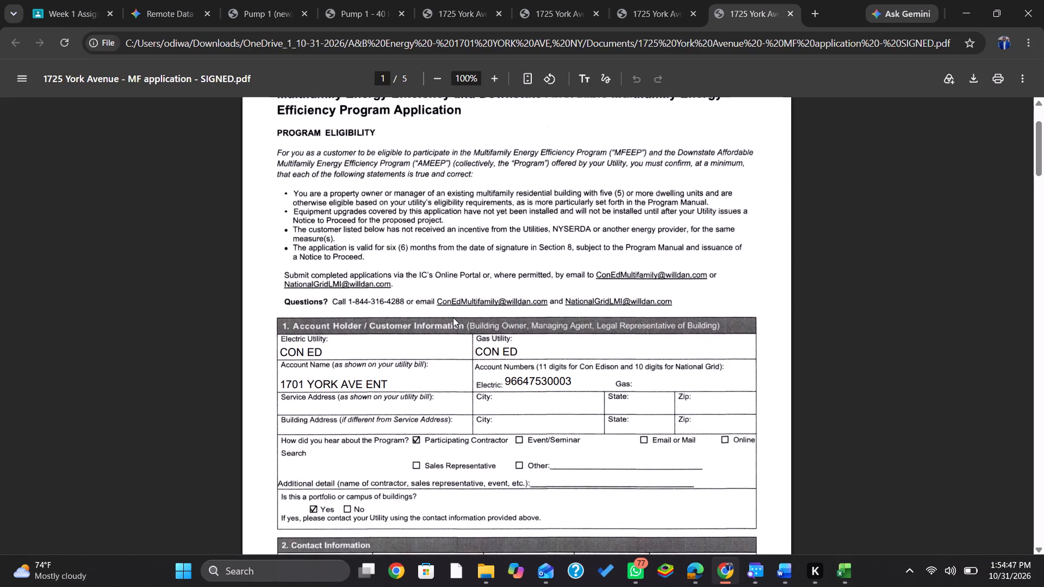
scroll(453, 317, down, 5)
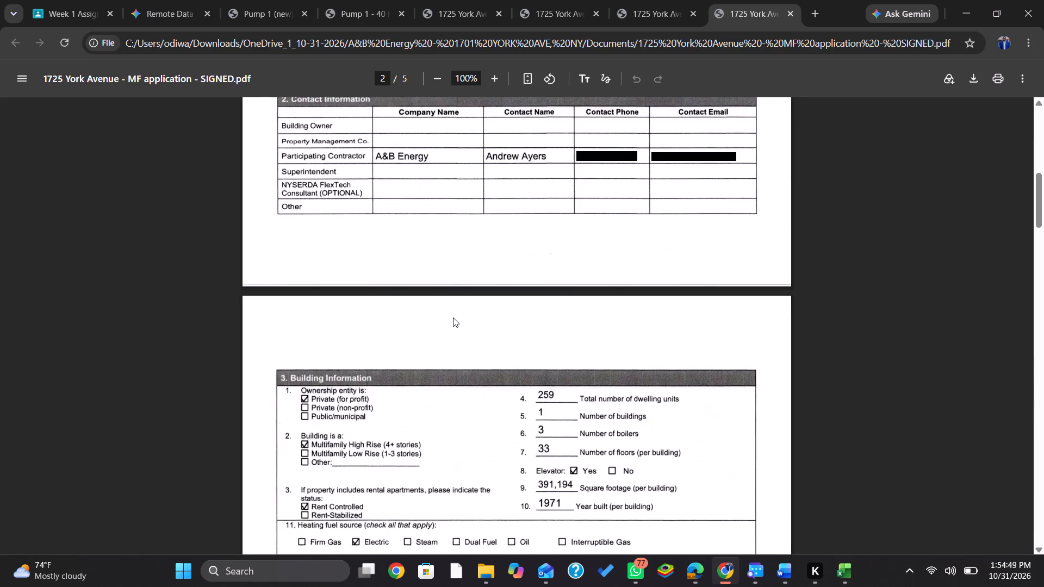
scroll(453, 317, down, 1)
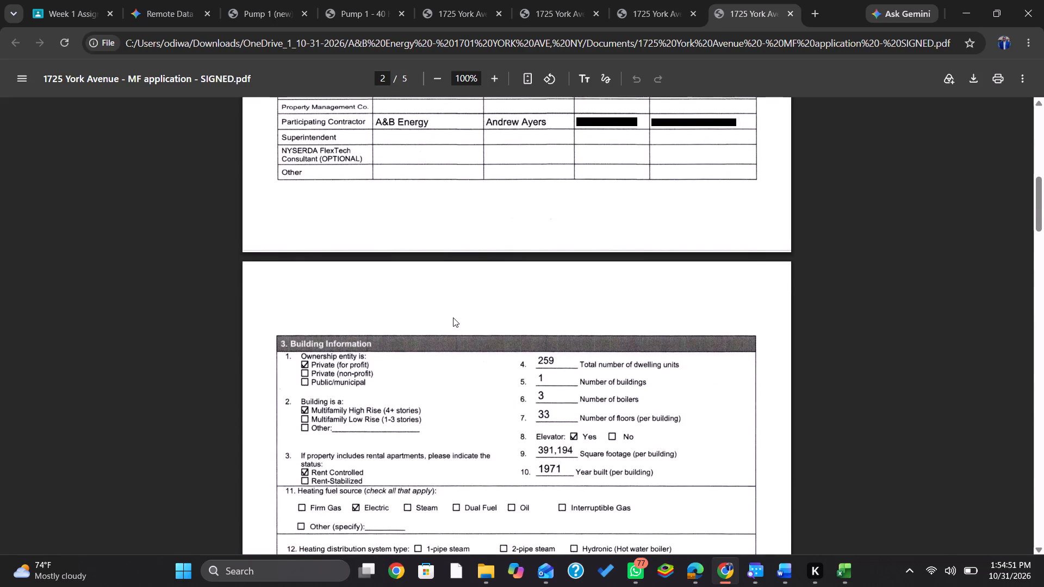
scroll(453, 317, down, 1)
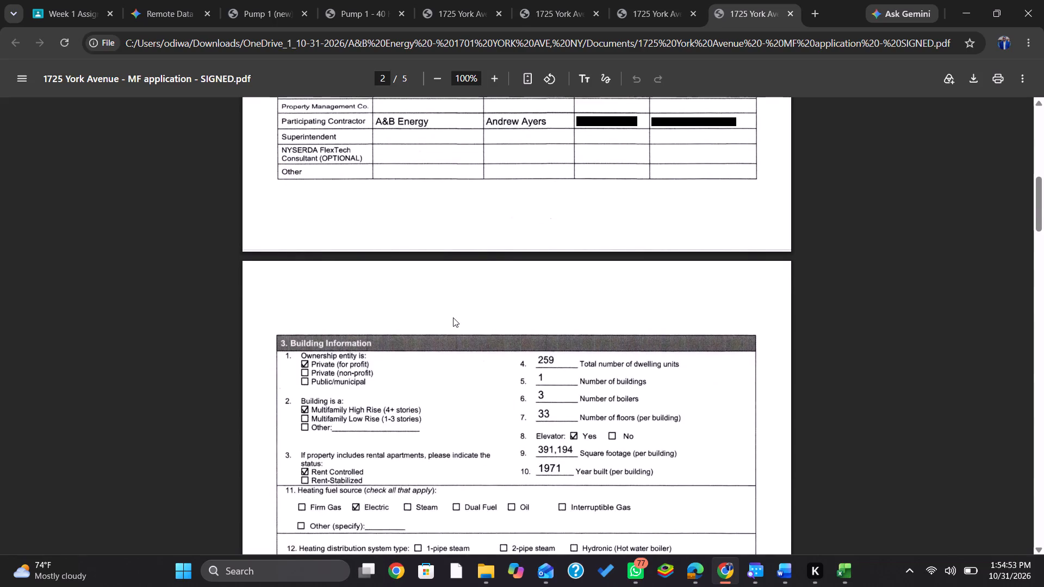
scroll(453, 317, down, 3)
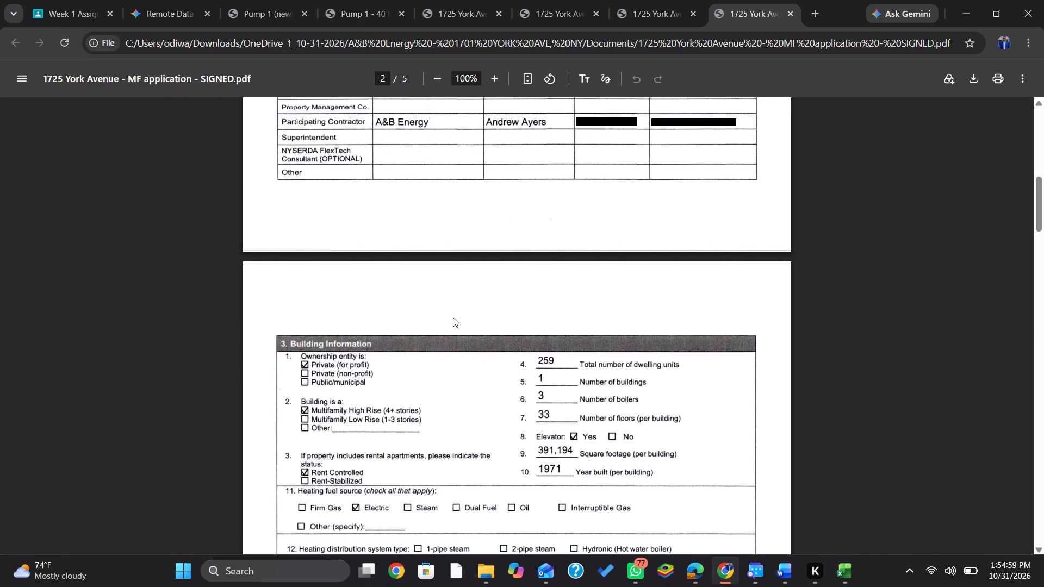
scroll(453, 317, down, 1)
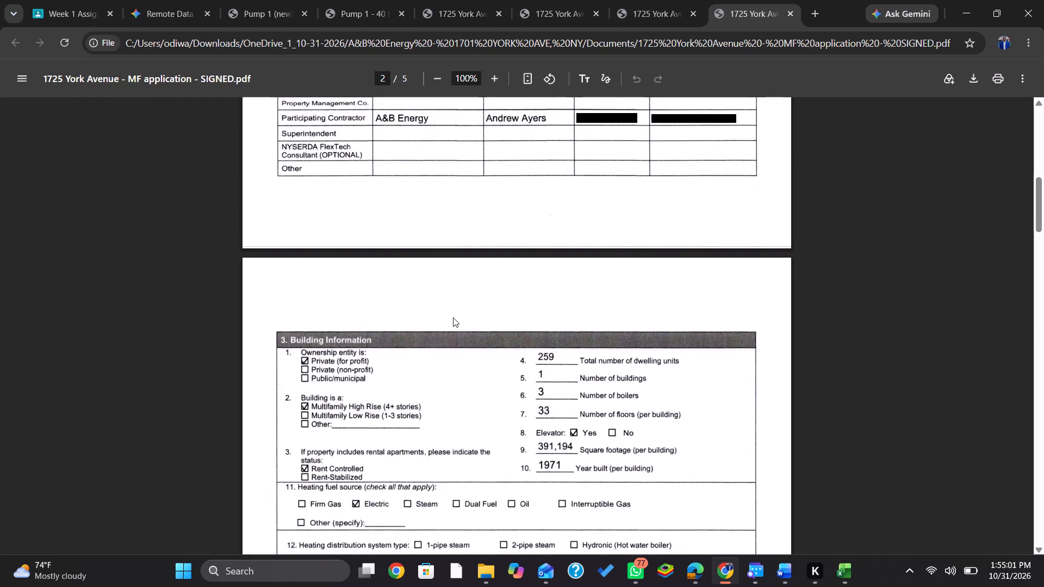
scroll(453, 317, down, 1)
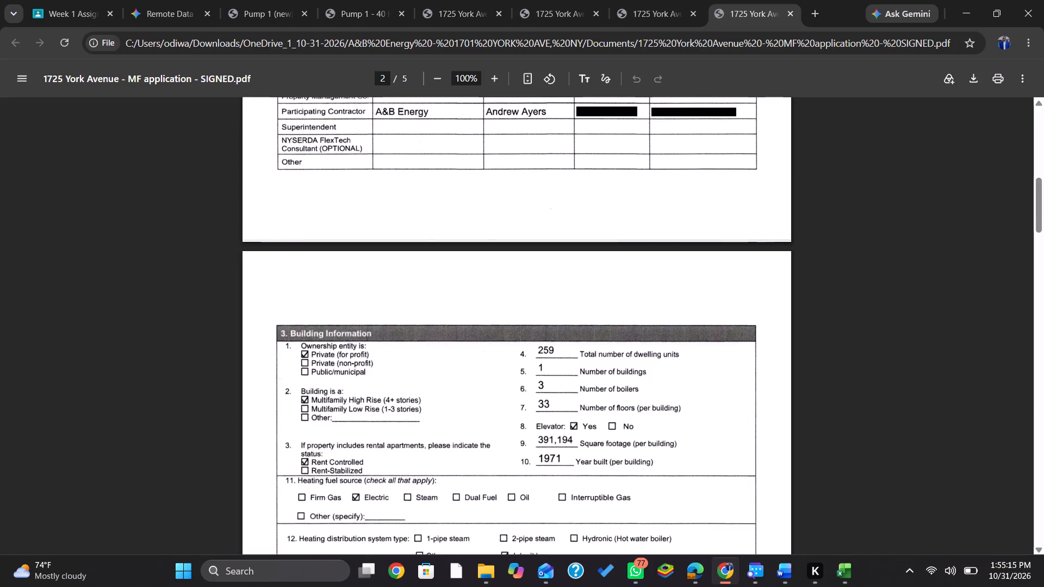
scroll(584, 391, down, 2)
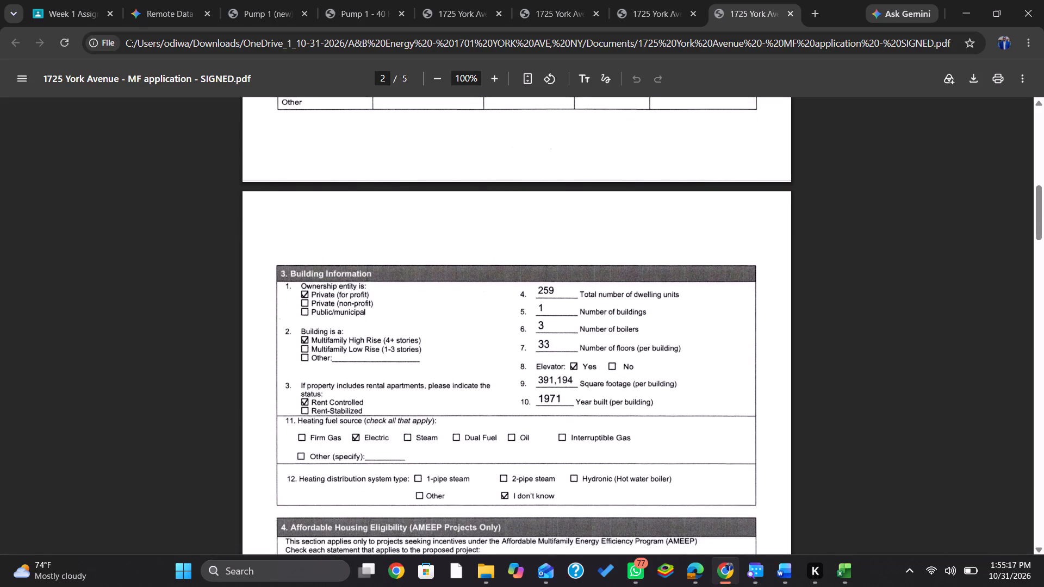
Review the application's heating system, Affordable Housing Eligibility and Proposed Project Information entries, through to the start of the Terms and Conditions.
scroll(584, 391, down, 3)
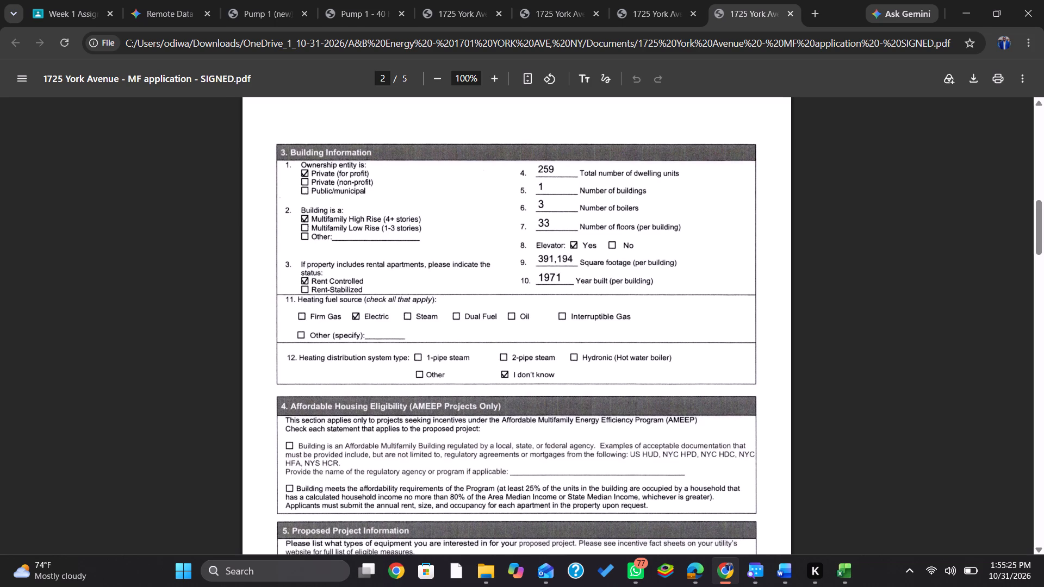
scroll(584, 391, down, 2)
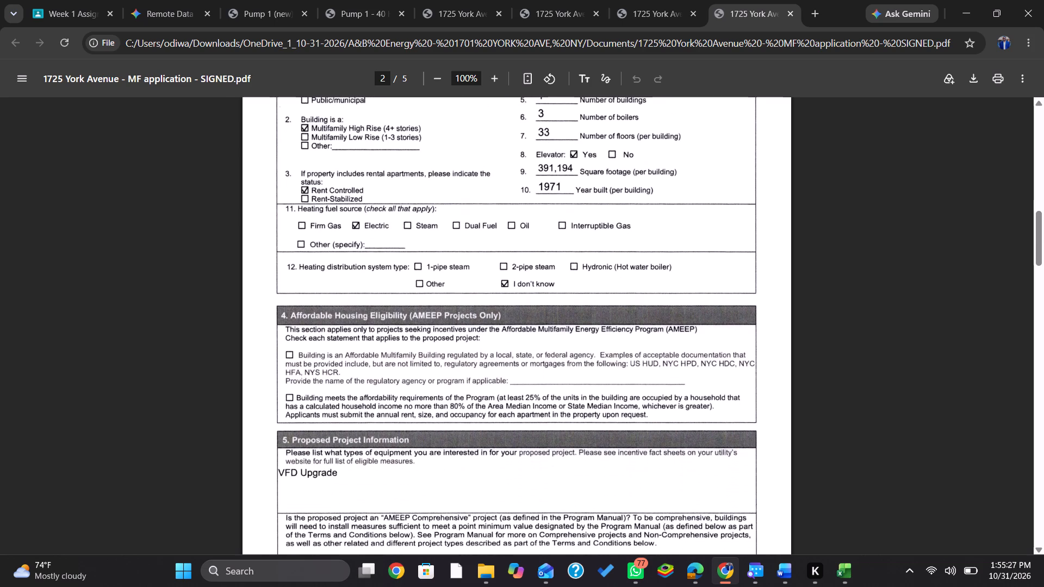
scroll(584, 391, down, 2)
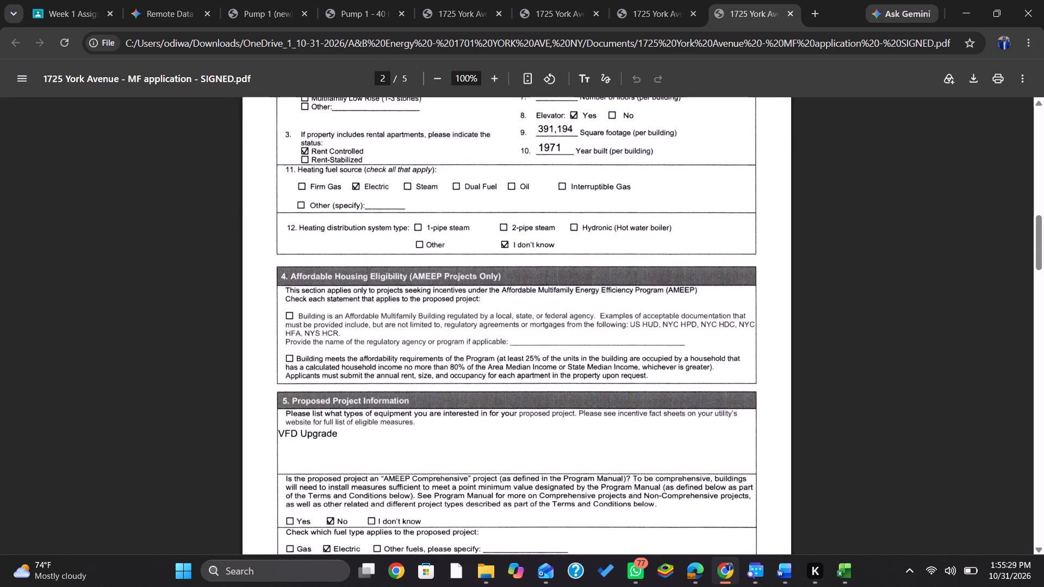
scroll(584, 391, down, 2)
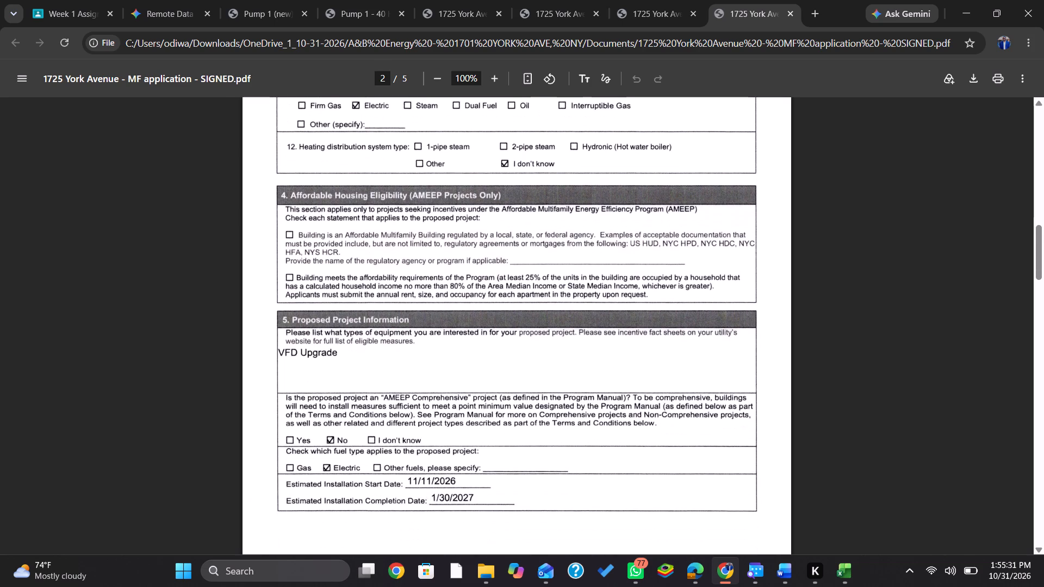
scroll(584, 391, down, 1)
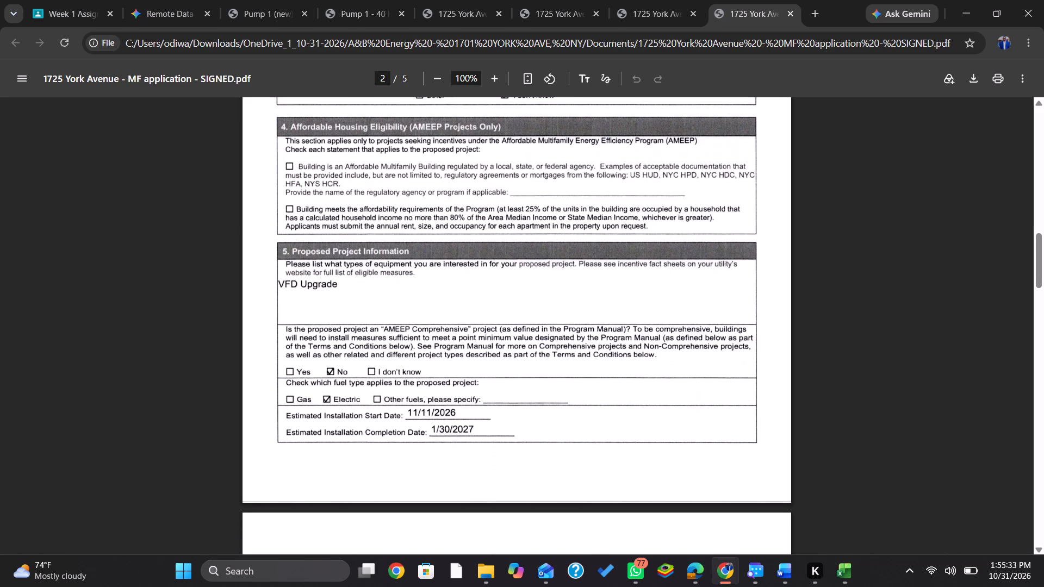
scroll(584, 391, down, 4)
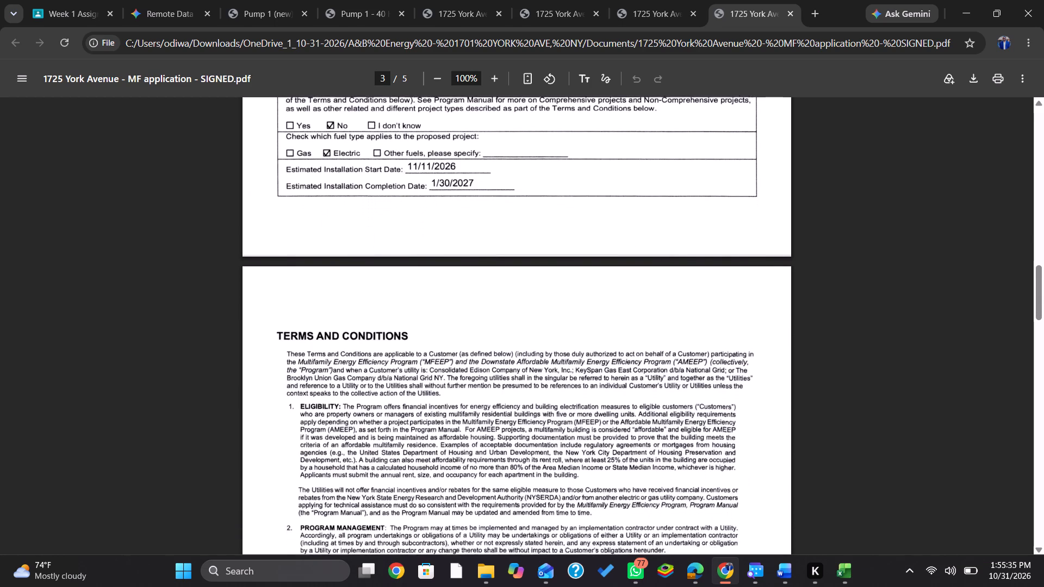
scroll(584, 391, down, 1)
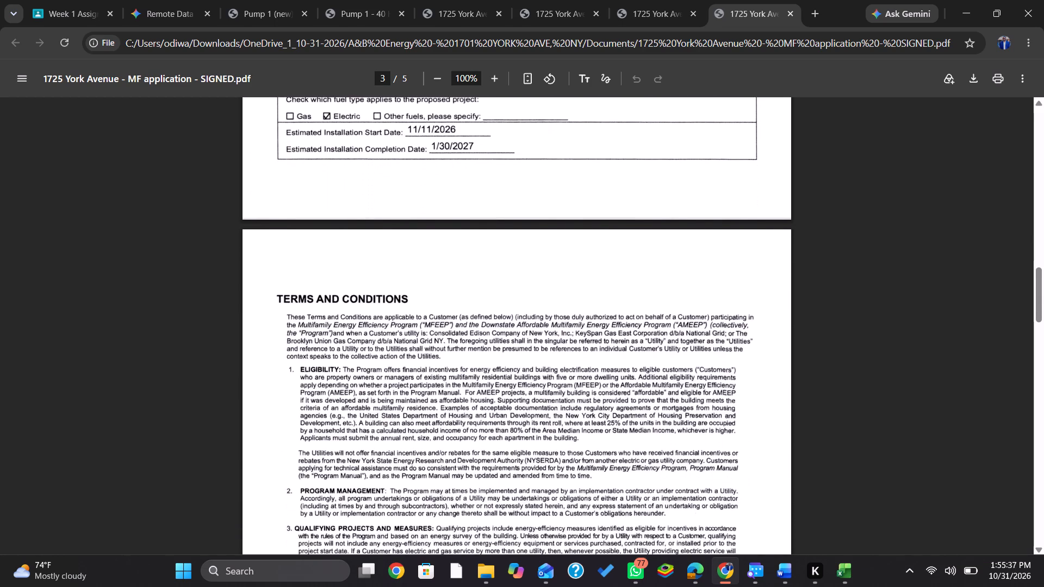
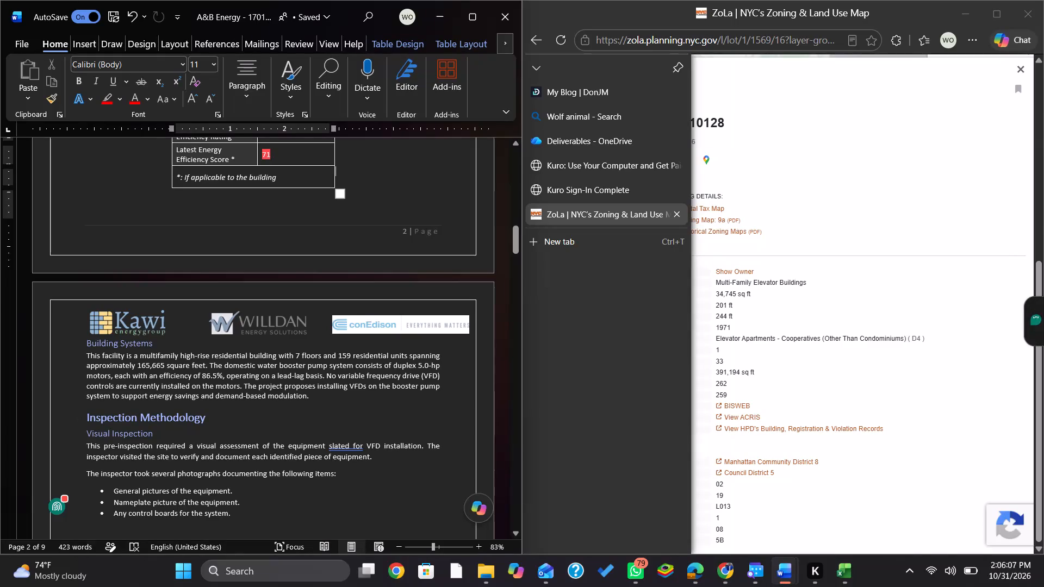
Remove "high-rise" from the first Building Systems sentence in the Word report so it reads "multifamily residential building".
click(211, 354)
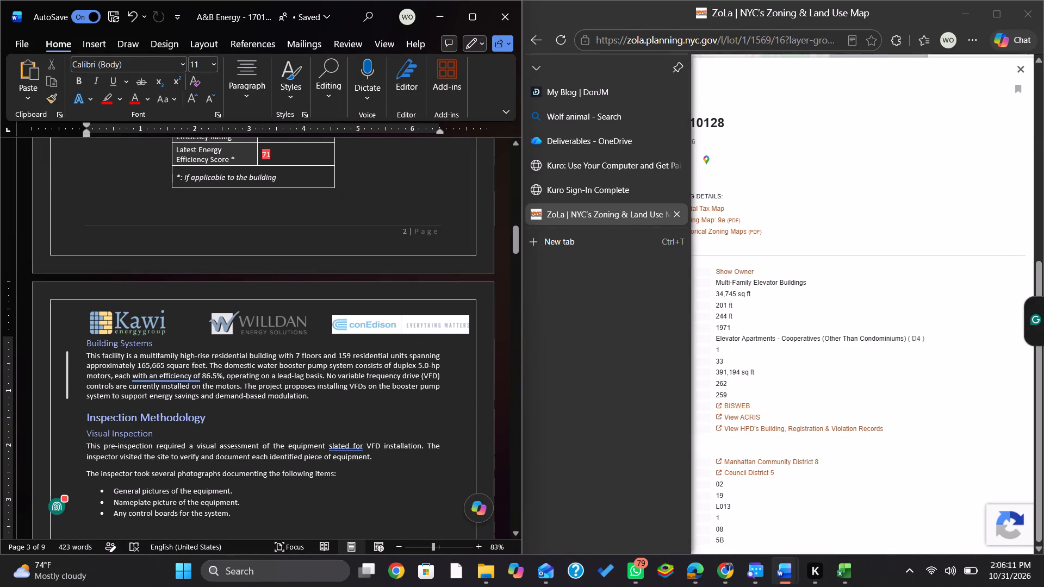
key(BackSpace)
key(BackSpace)
key(BackSpace)
key(BackSpace)
key(BackSpace)
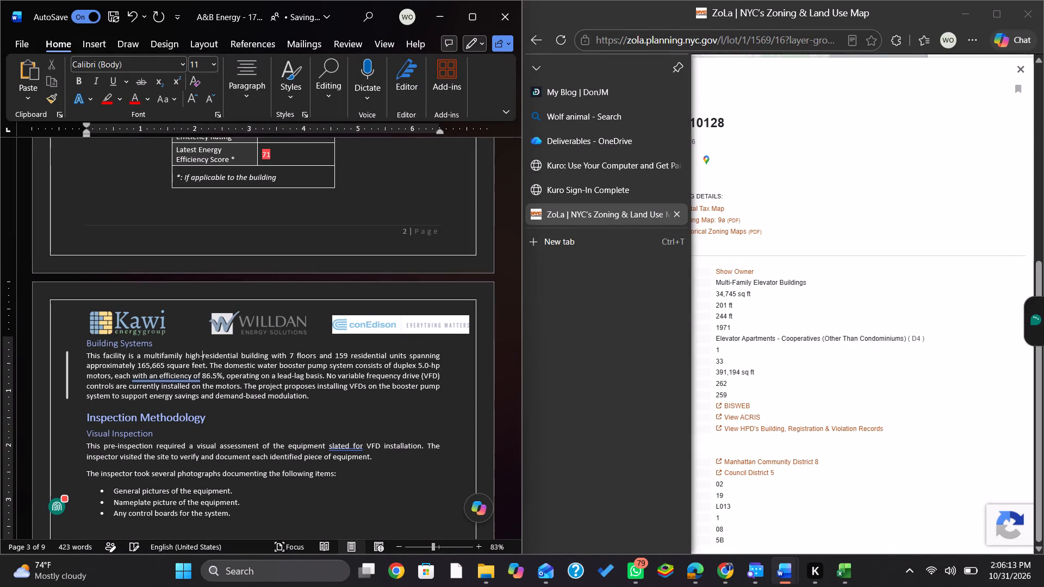
key(BackSpace)
key(BackSpace)
key(BackSpace)
key(BackSpace)
key(BackSpace)
key(BackSpace)
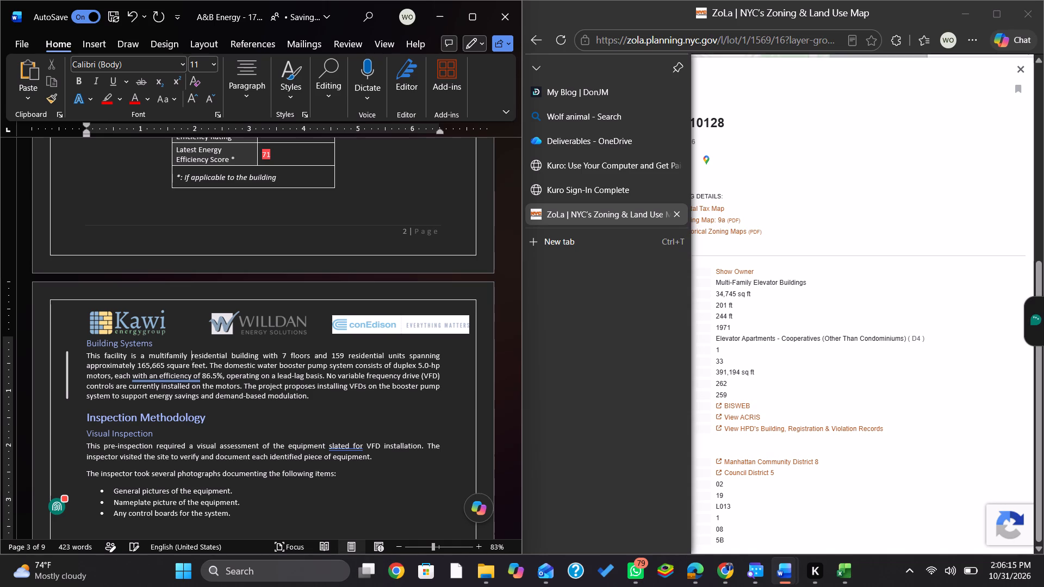
key(space)
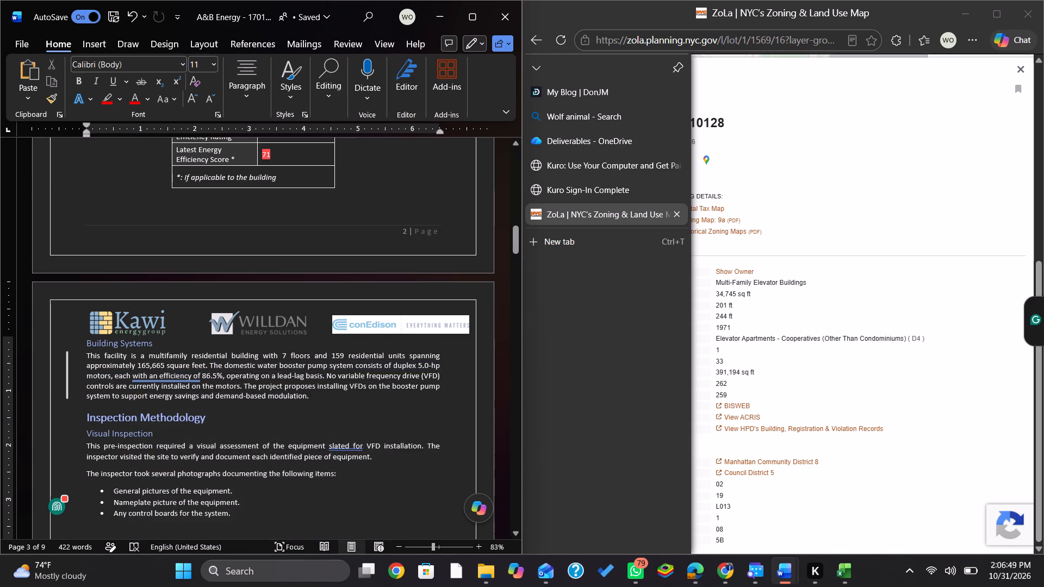
Apply Grammarly's rewording of the booster pump motor sentence to "each 86.5% efficient, operating on a lead-lag basis".
click(182, 379)
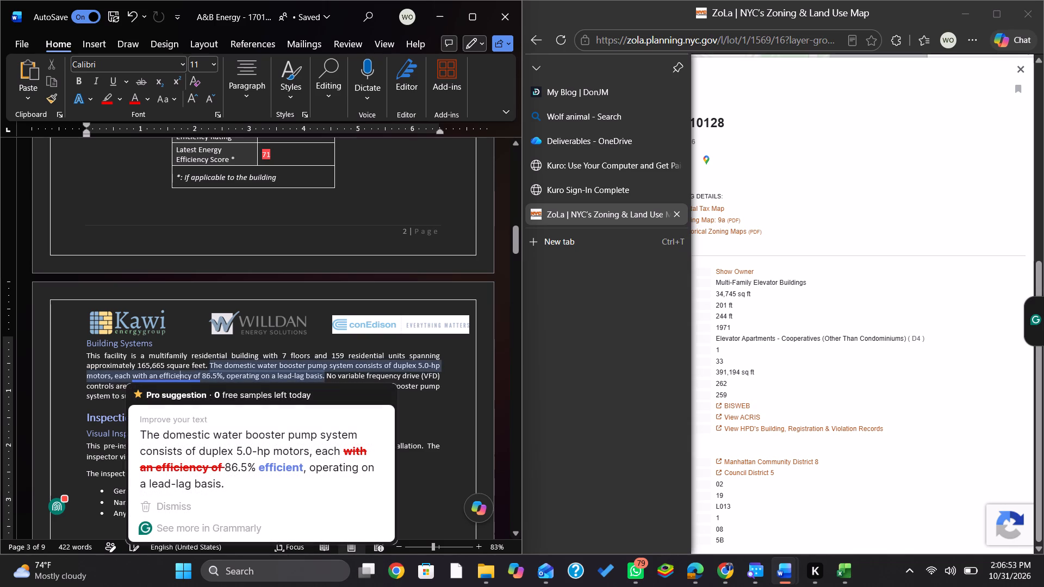
click(181, 439)
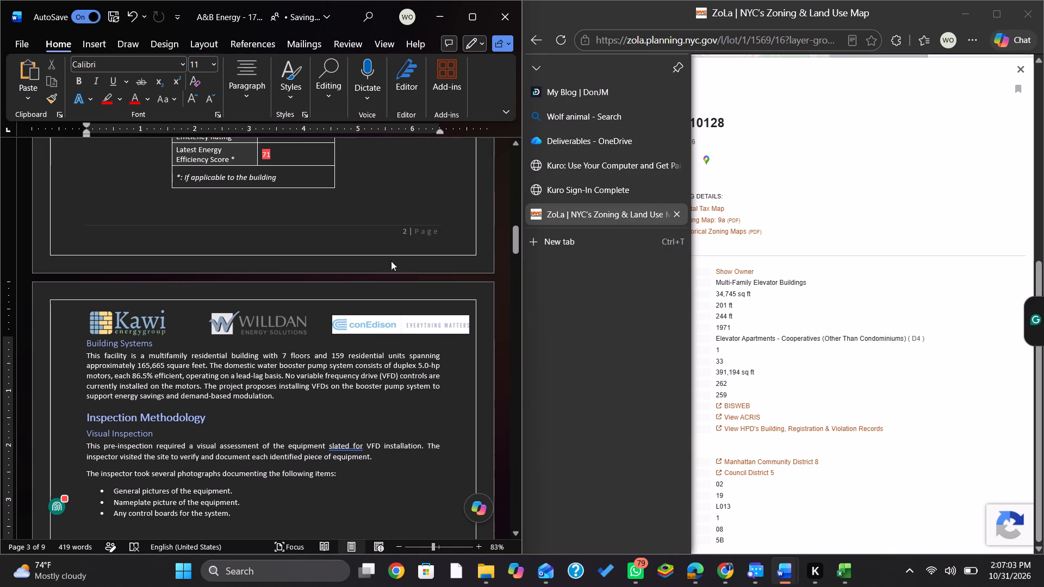
Switch to Edge and uncover ZoLa's full 1725 York Avenue lot record from behind the expanded tab list.
click(531, 67)
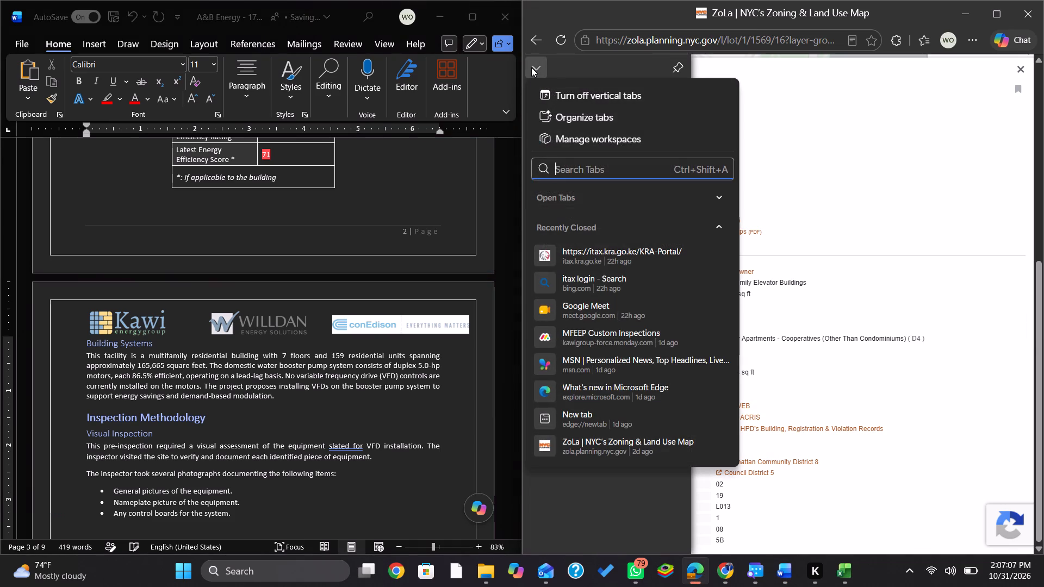
click(816, 117)
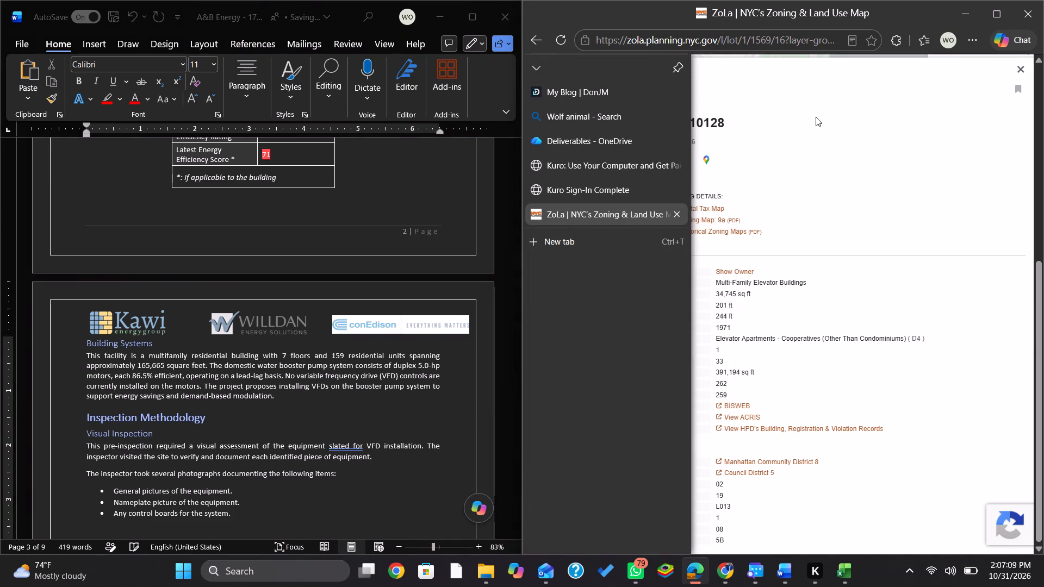
click(816, 117)
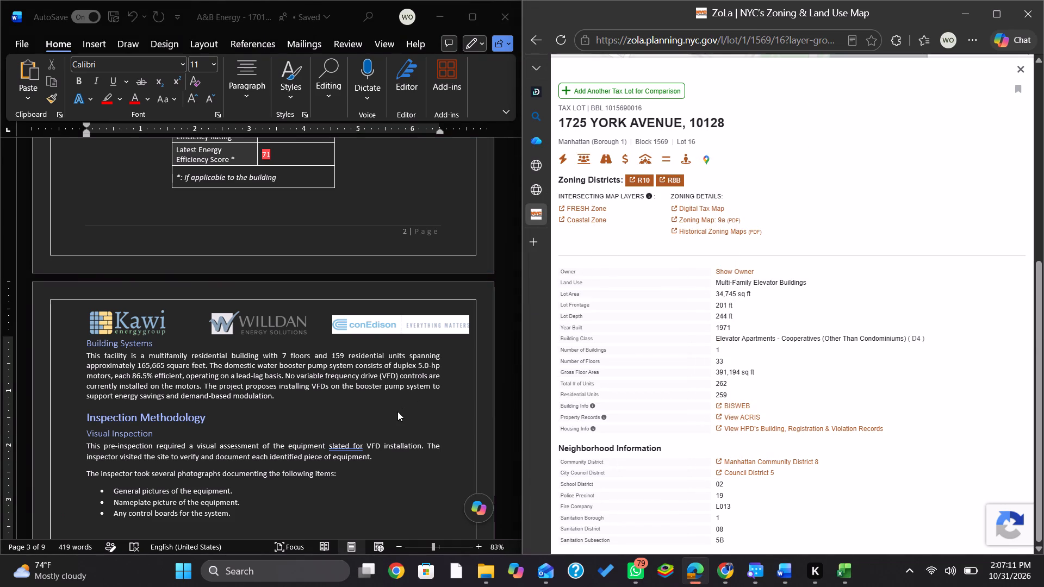
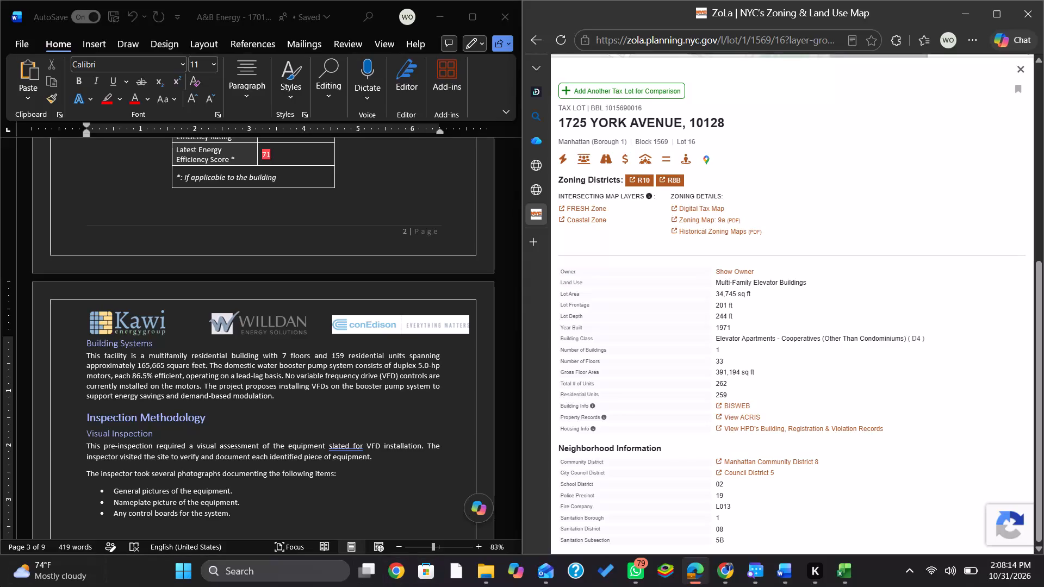
Switch to Word and update the first Building Systems sentence to 33 floors and 259 residential units.
scroll(300, 315, up, 3)
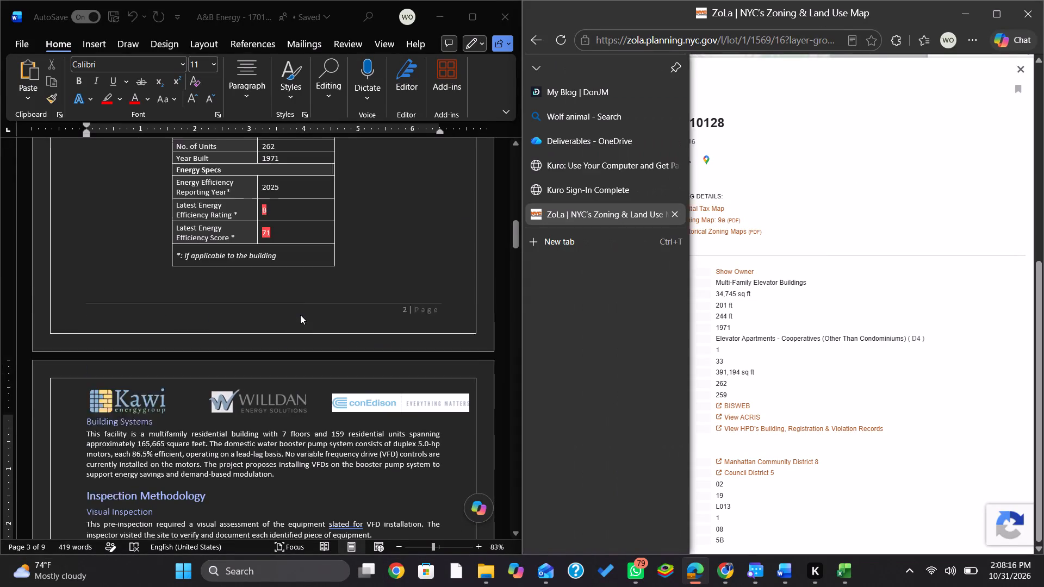
scroll(300, 315, up, 4)
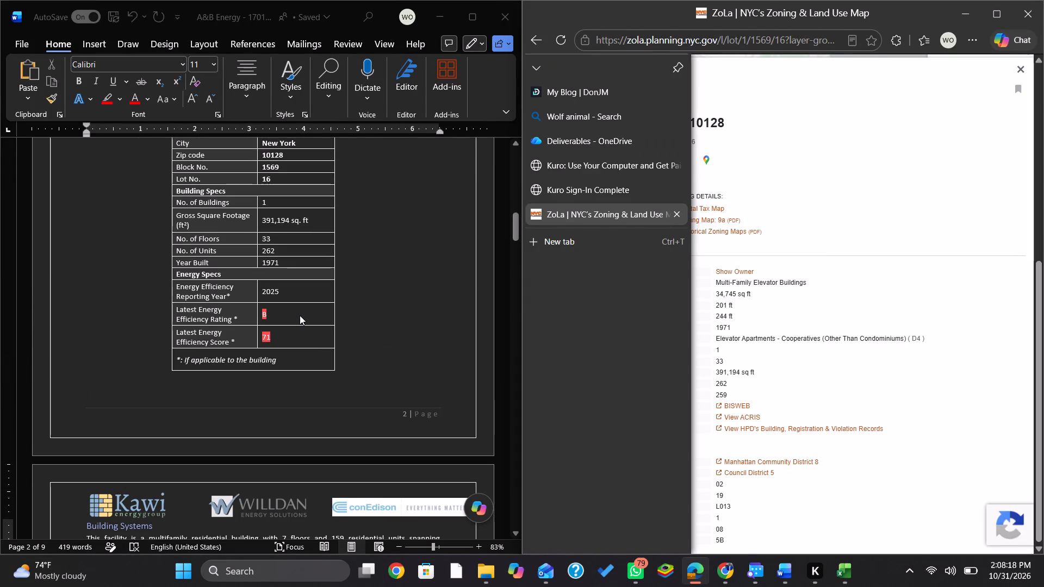
scroll(295, 316, up, 1)
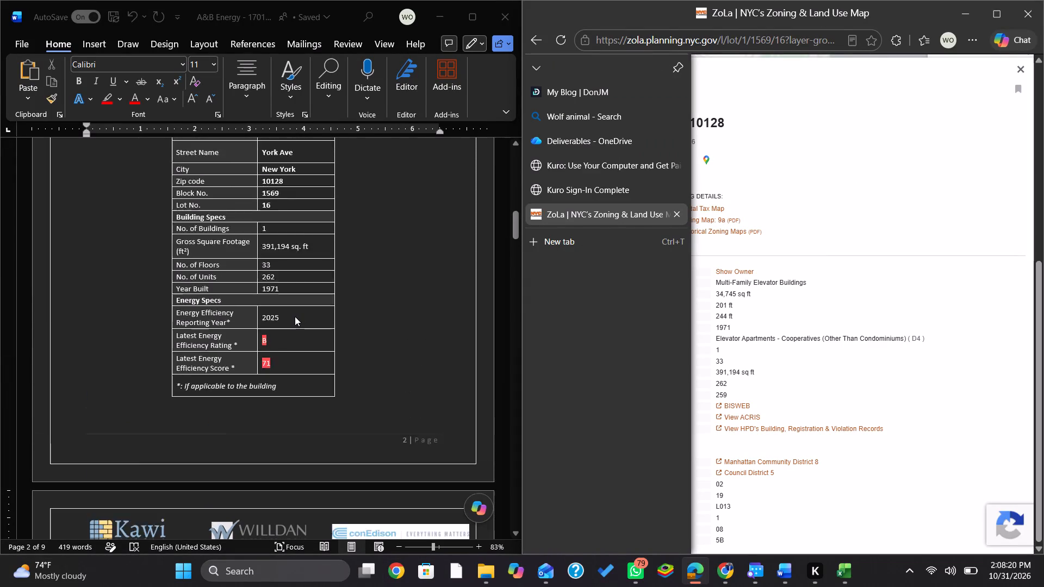
scroll(295, 316, up, 2)
scroll(295, 316, down, 10)
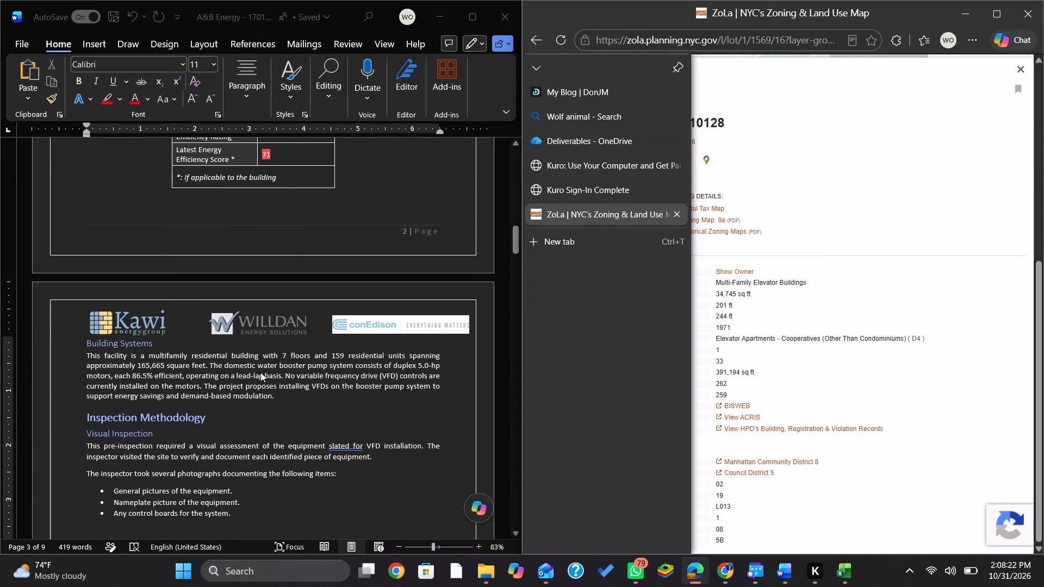
click(288, 353)
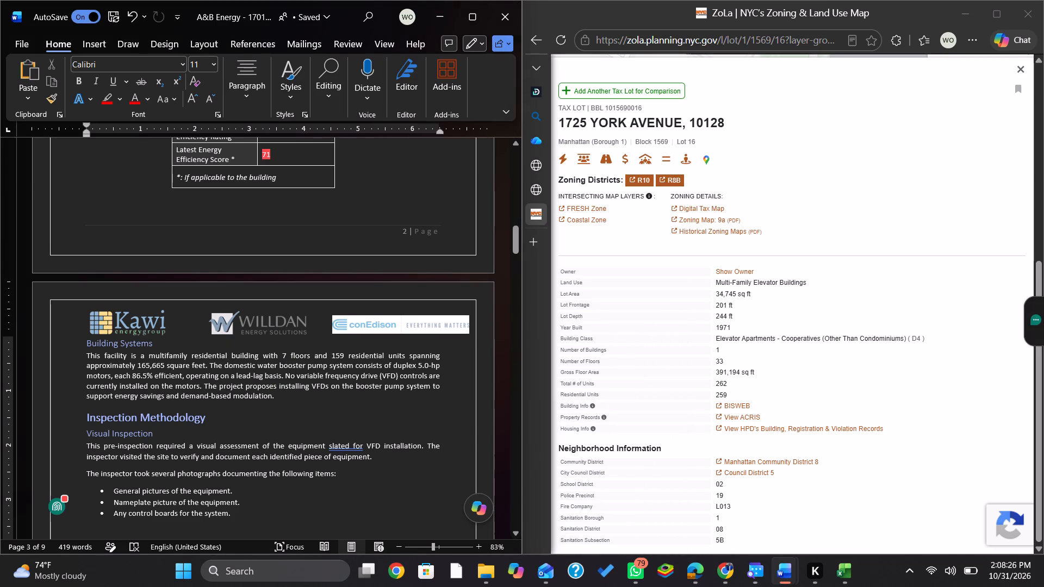
click(285, 353)
key(BackSpace)
text(33)
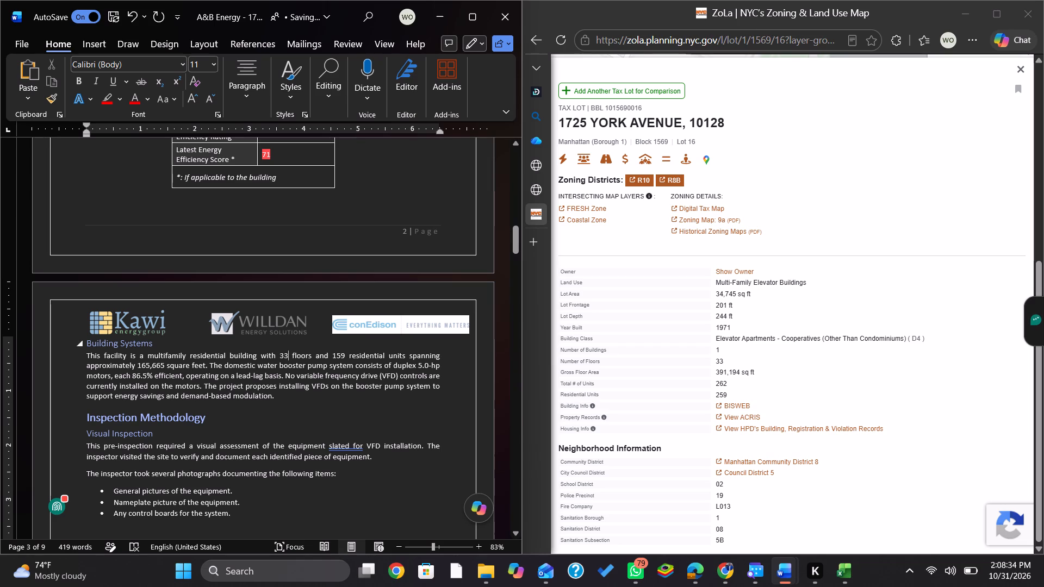
click(337, 355)
key(BackSpace)
key(2)
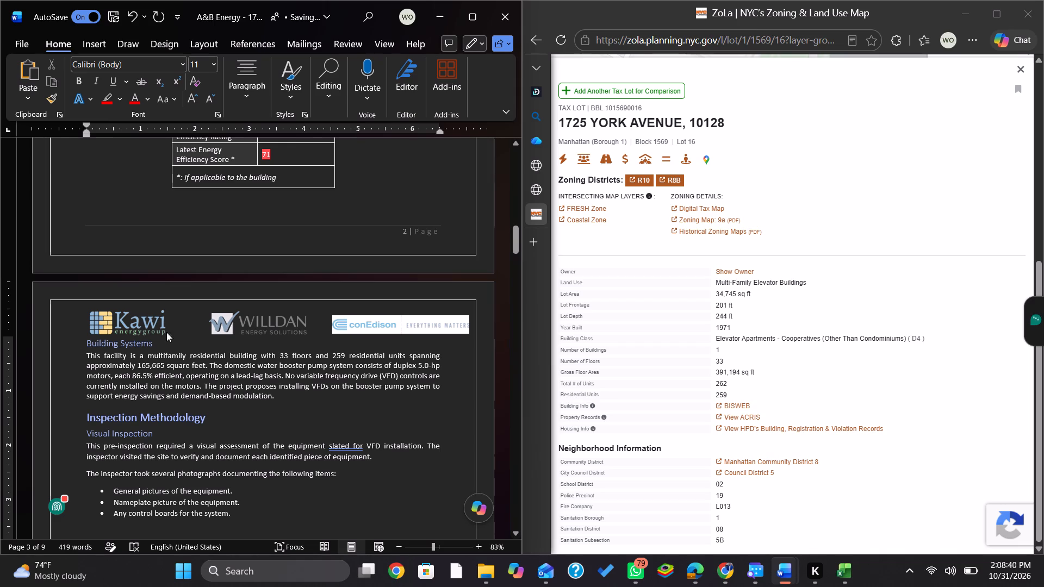
Set the approximate square footage in the first Building Systems sentence to 391,194.
drag(138, 365, 147, 366)
drag(147, 366, 160, 365)
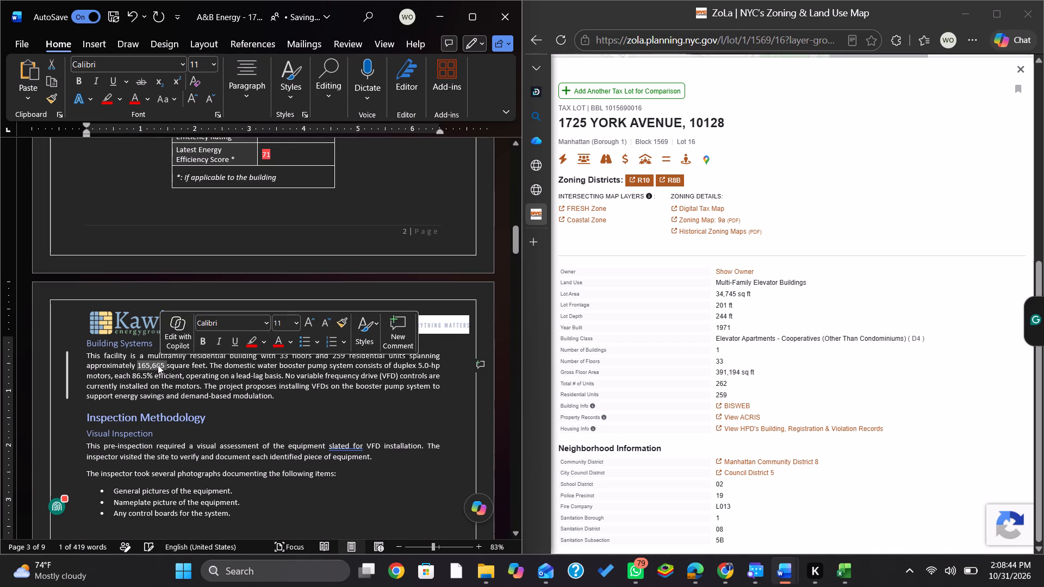
text(391)
key(comma)
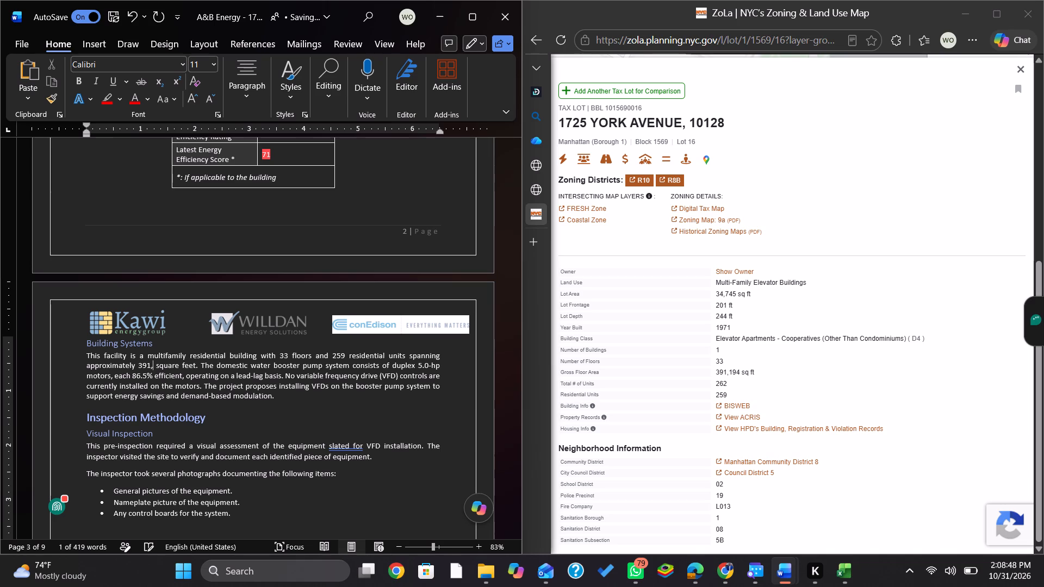
text(194)
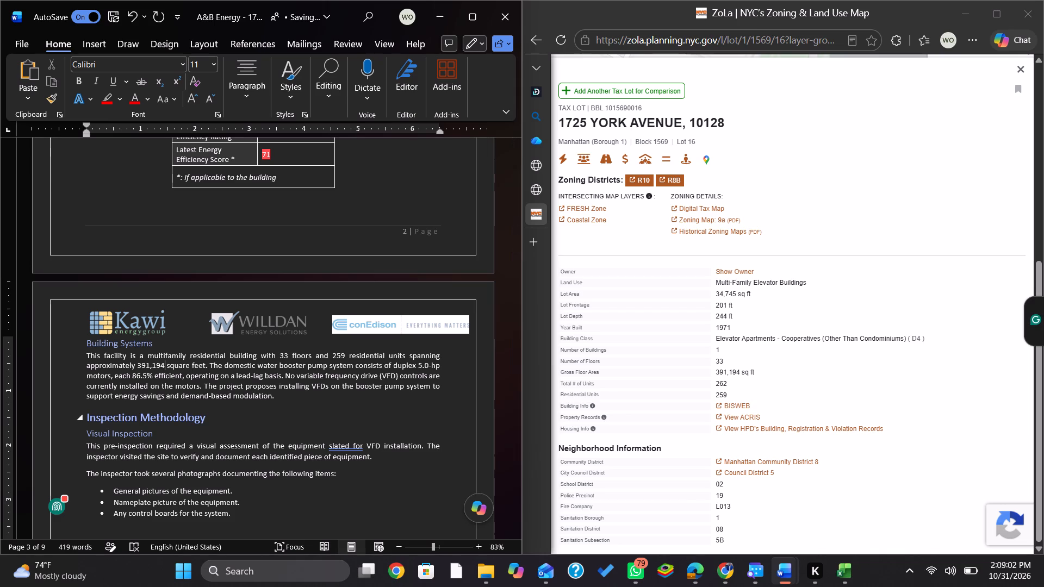
Insert the sentence "The building has three (x3) boilers." before the domestic water booster pump sentence.
click(211, 367)
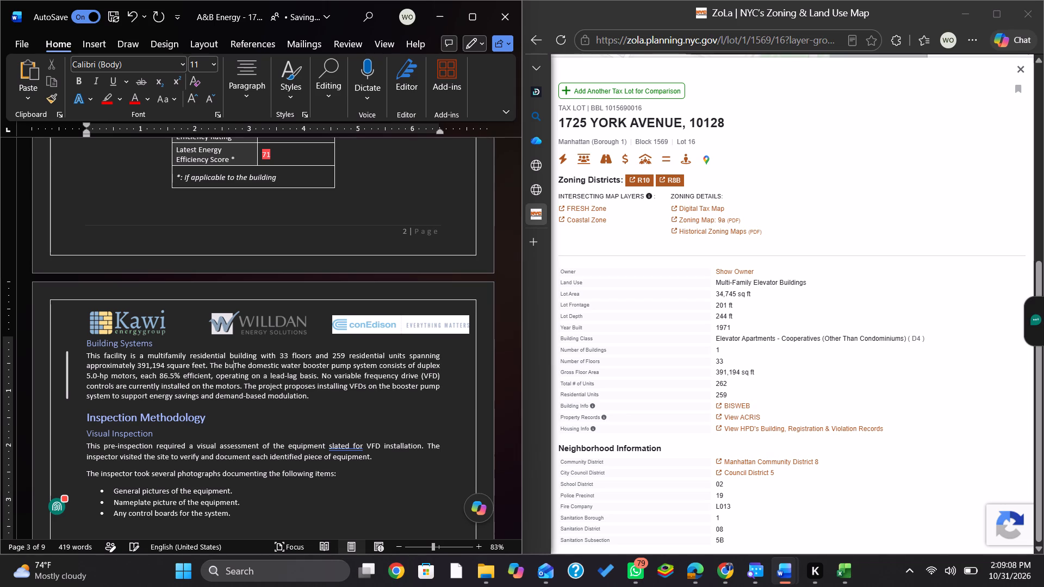
text(ilding has)
key(space)
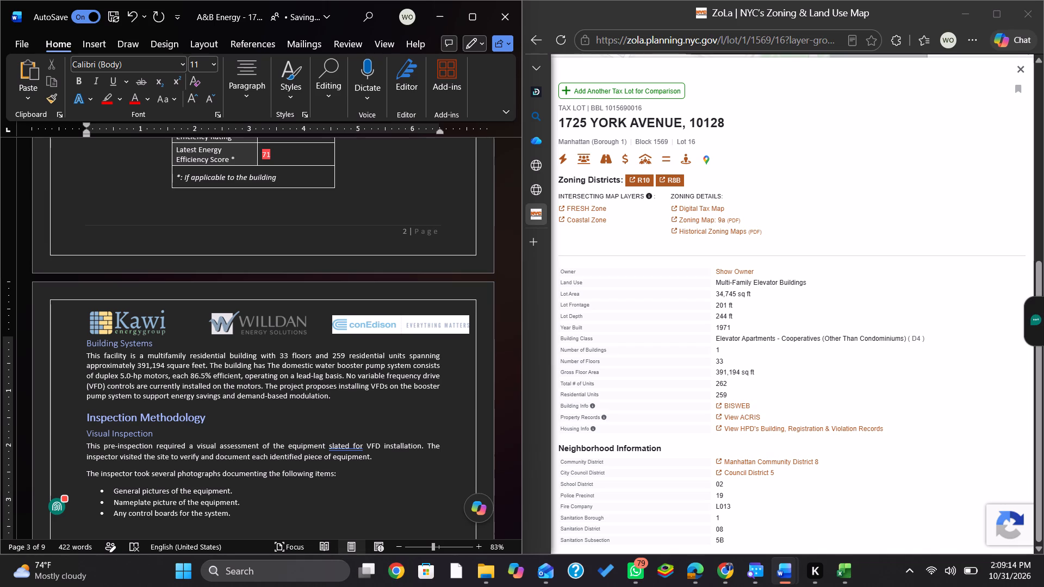
text(three)
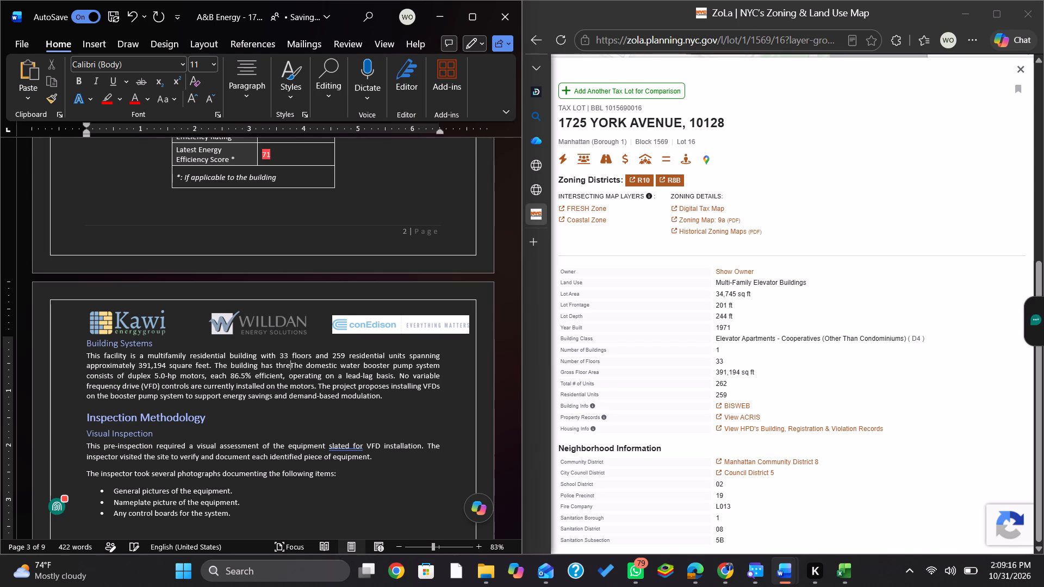
key(space)
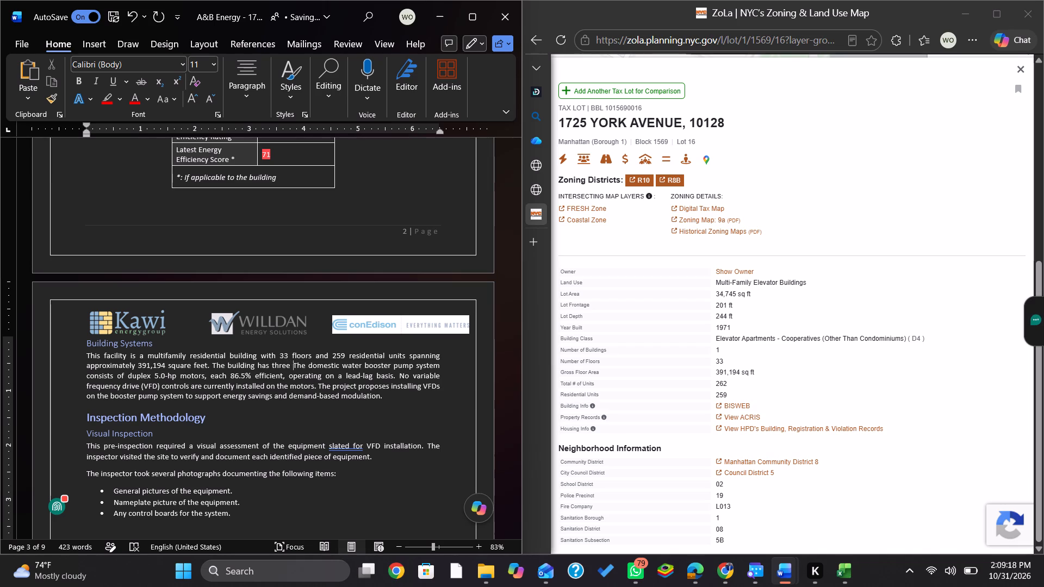
key(shift+parenleft)
text(x3)
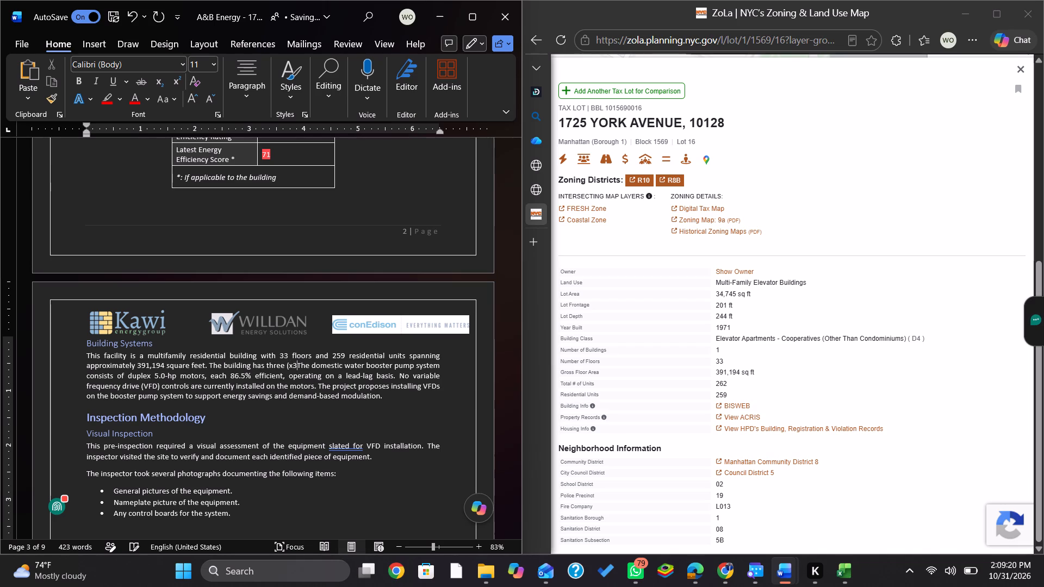
key(shift+parenright)
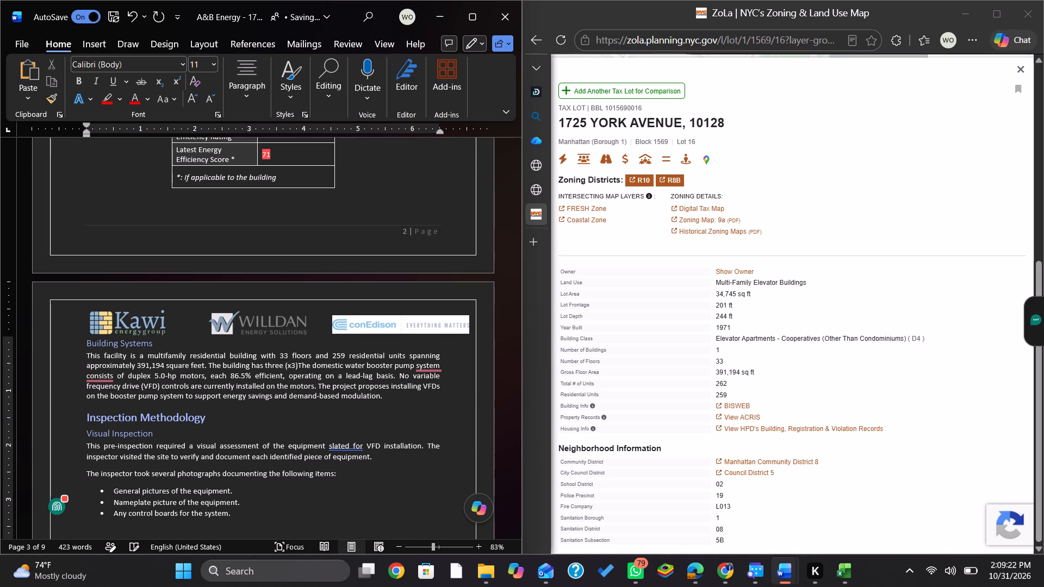
key(space)
text(boilers)
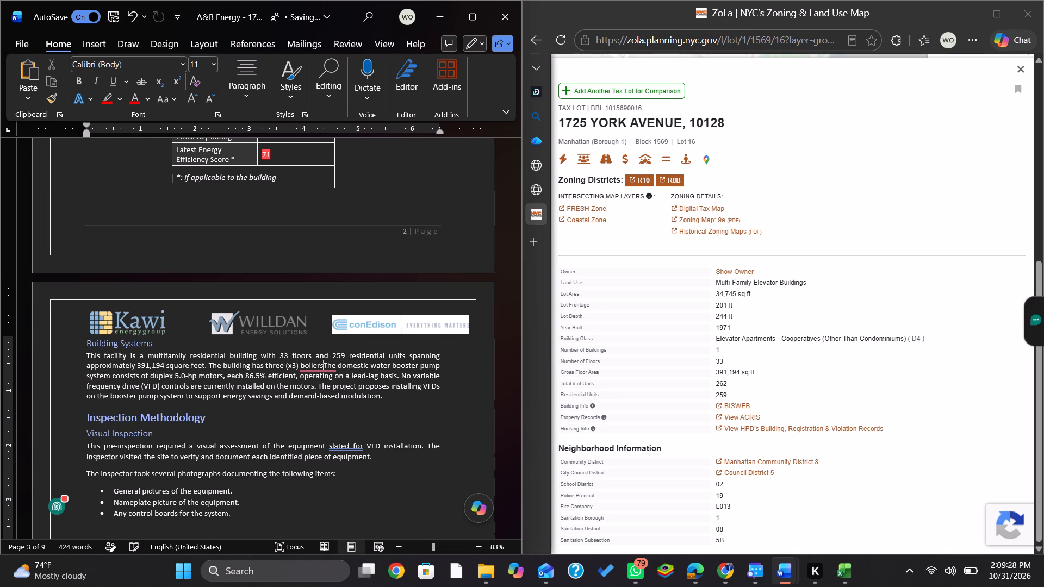
text(.)
key(space)
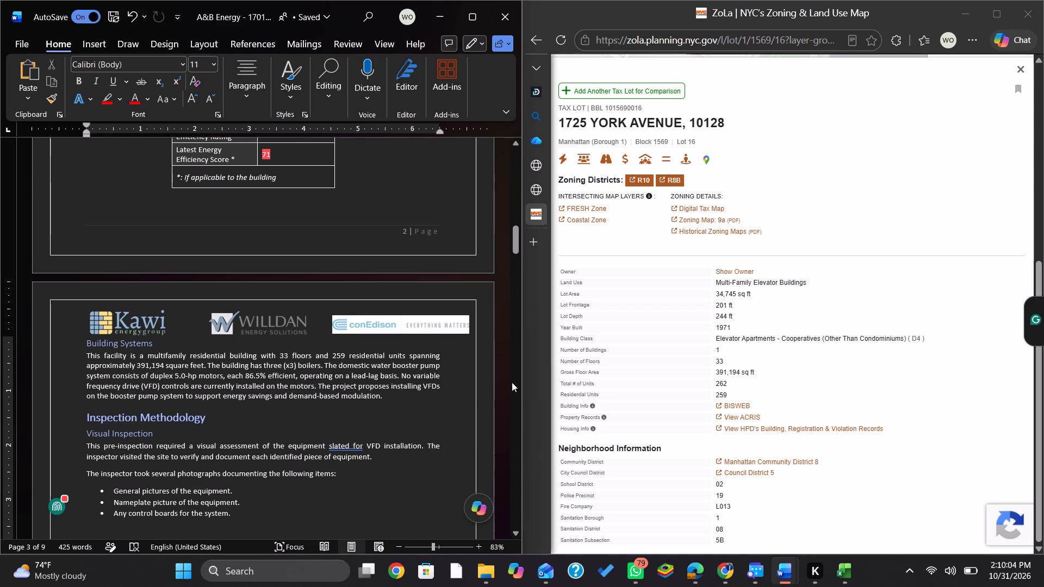
Highlight in red the Building Systems text from "The domestic water booster pump system" through "demand-based modulation".
scroll(635, 399, down, 2)
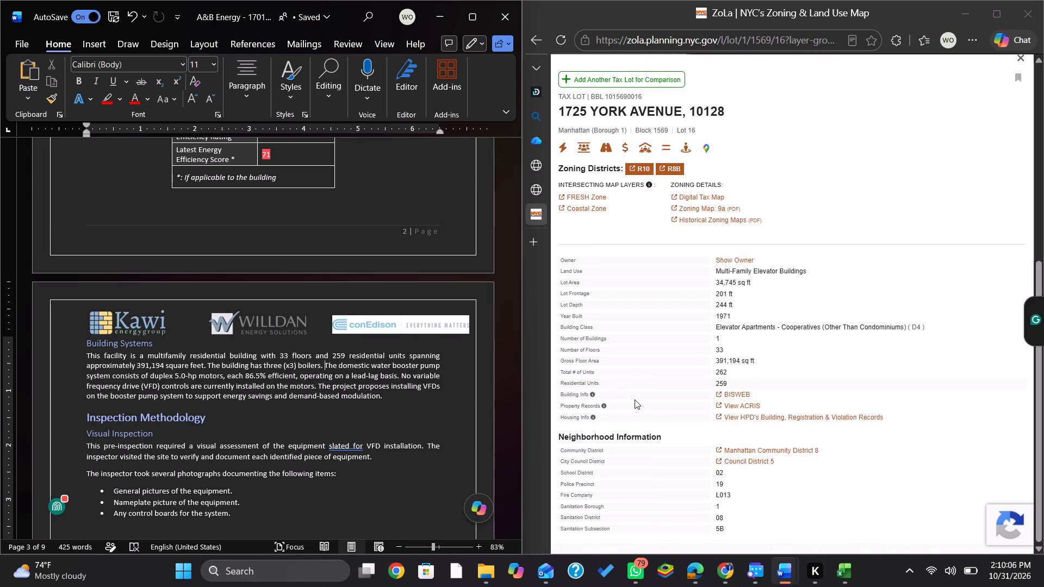
scroll(635, 399, down, 1)
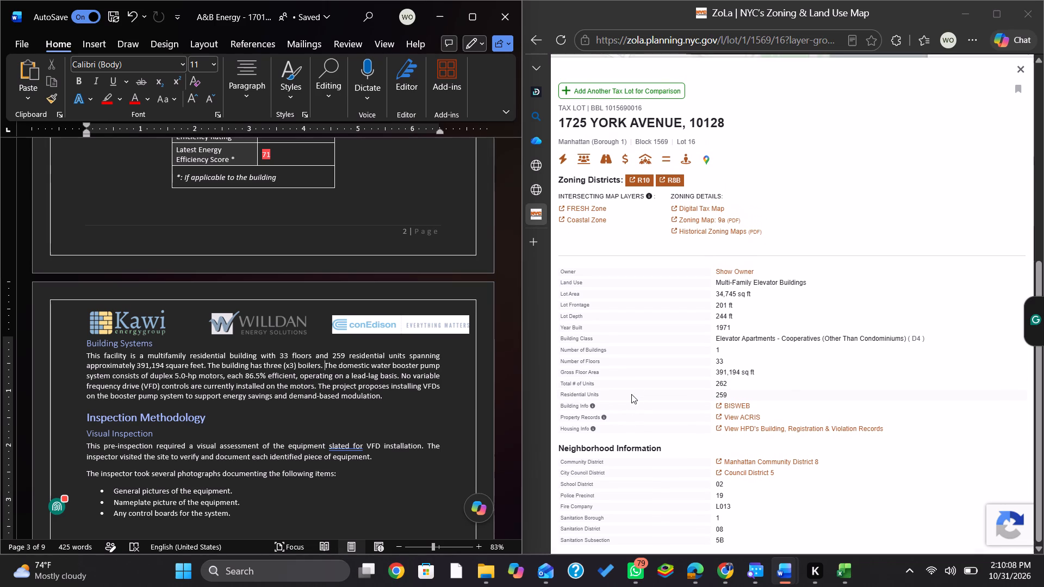
drag(325, 365, 381, 395)
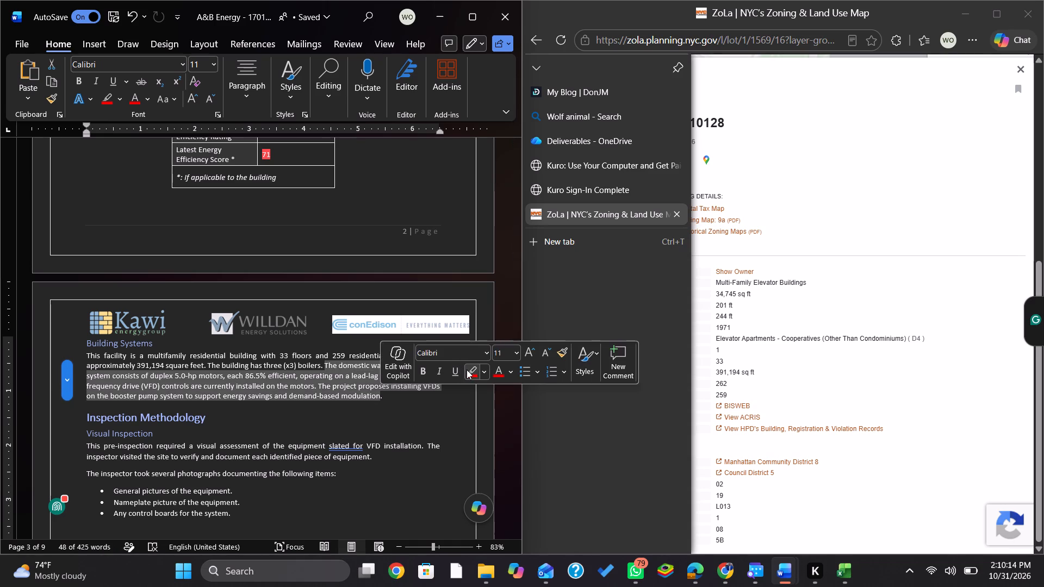
click(470, 375)
click(405, 421)
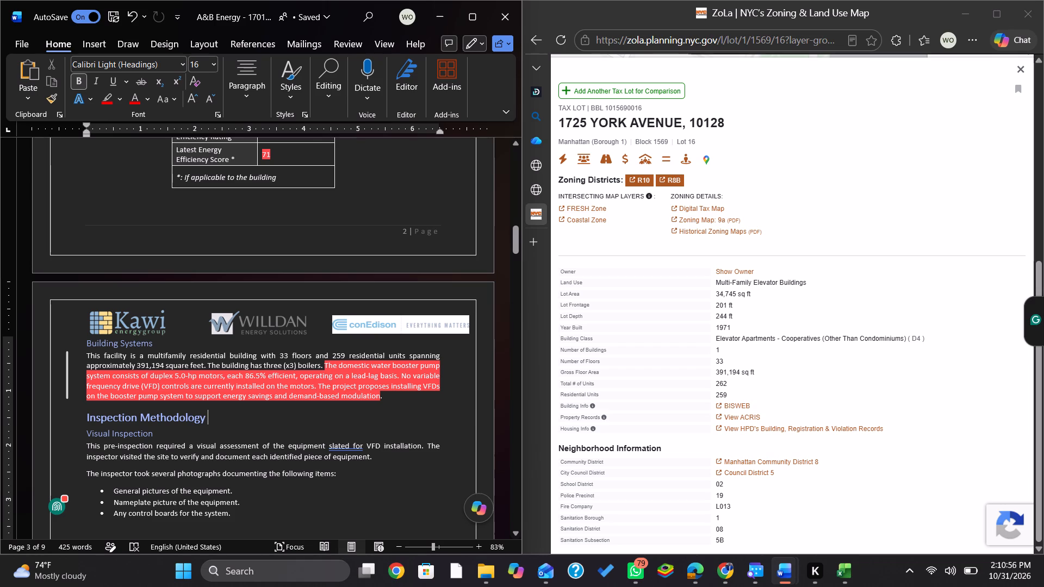
Delete "5.0-hp" from the booster pump sentence so it reads "duplex motors".
click(196, 377)
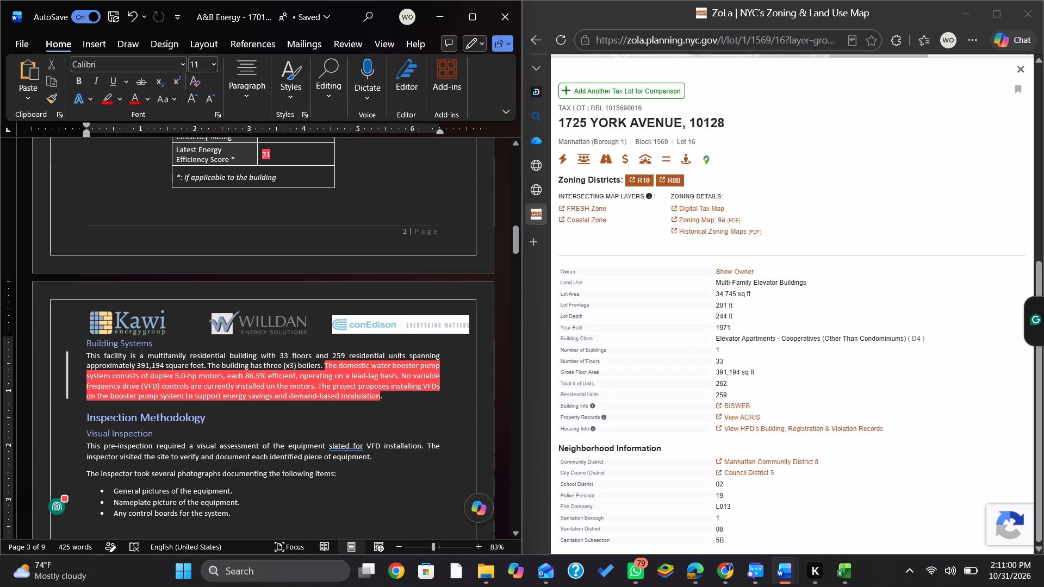
key(BackSpace)
key(BackSpace)
key(BackSpace)
key(BackSpace)
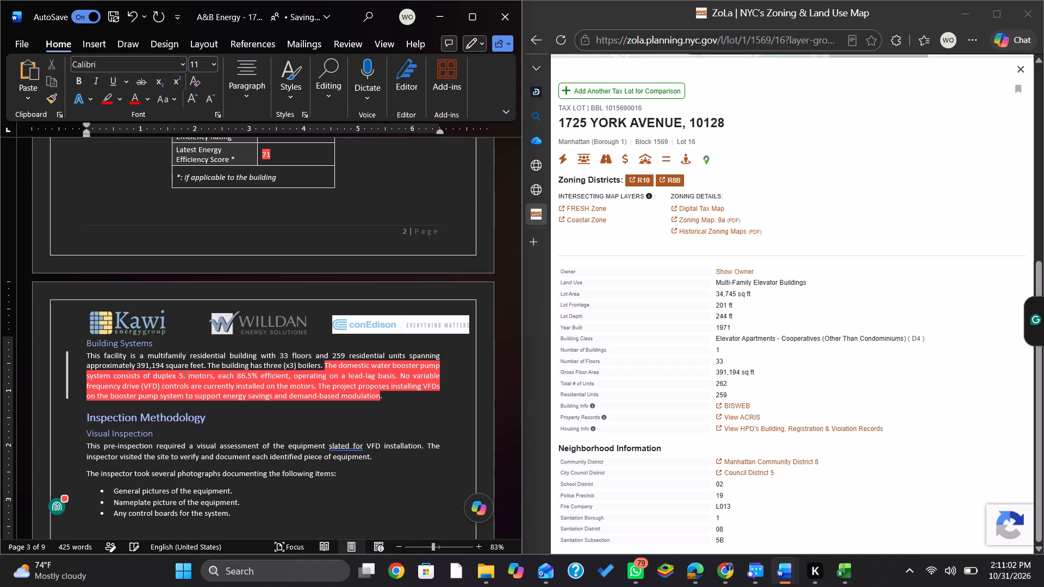
key(BackSpace)
key(BackSpace)
key(BackSpace)
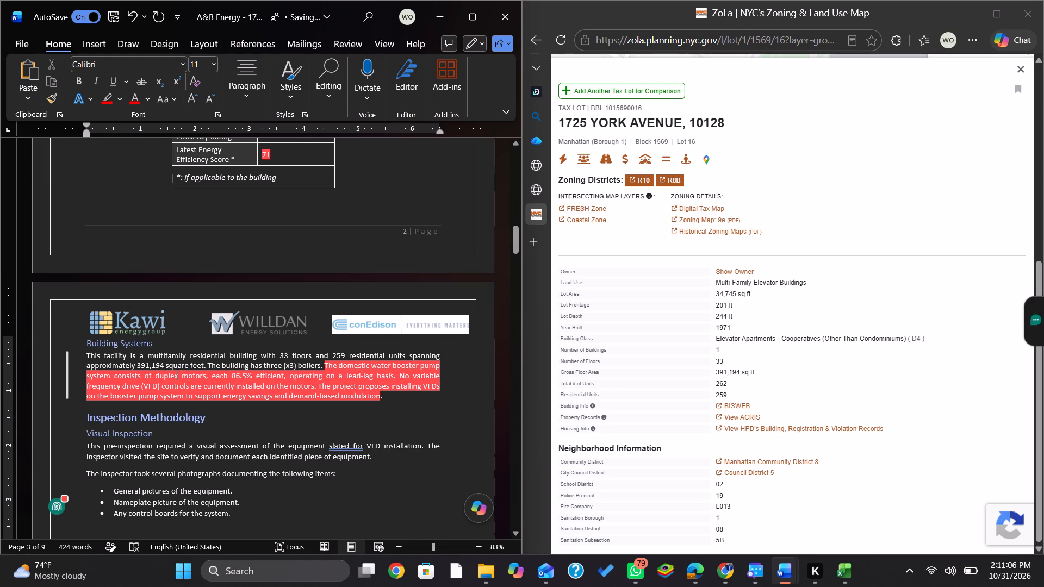
Insert "with 40 HP and 25 HP capacities" after "duplex motors" in the domestic water booster pump sentence.
click(205, 374)
key(space)
text(with)
key(space)
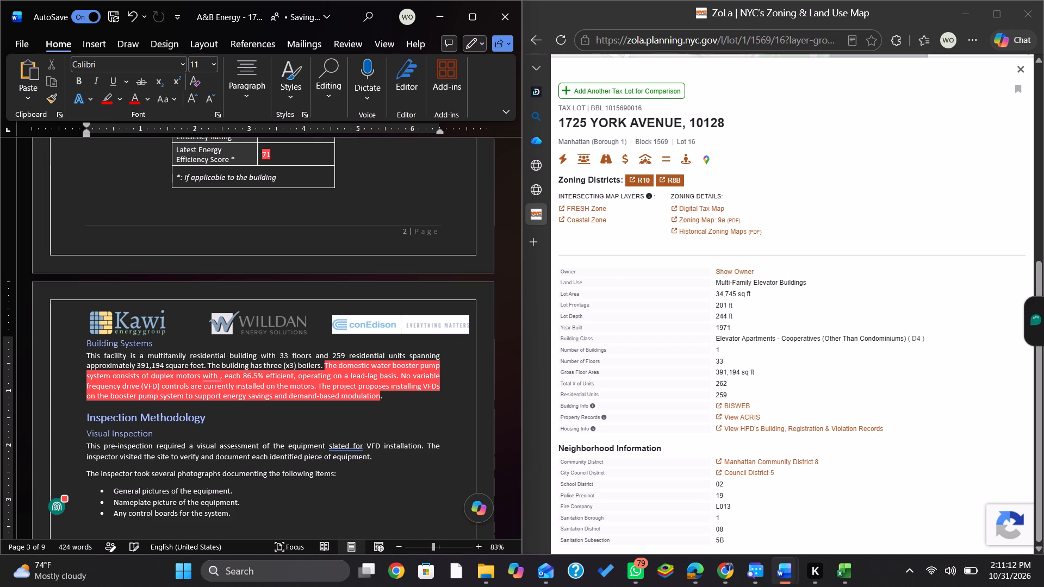
text(40)
key(space)
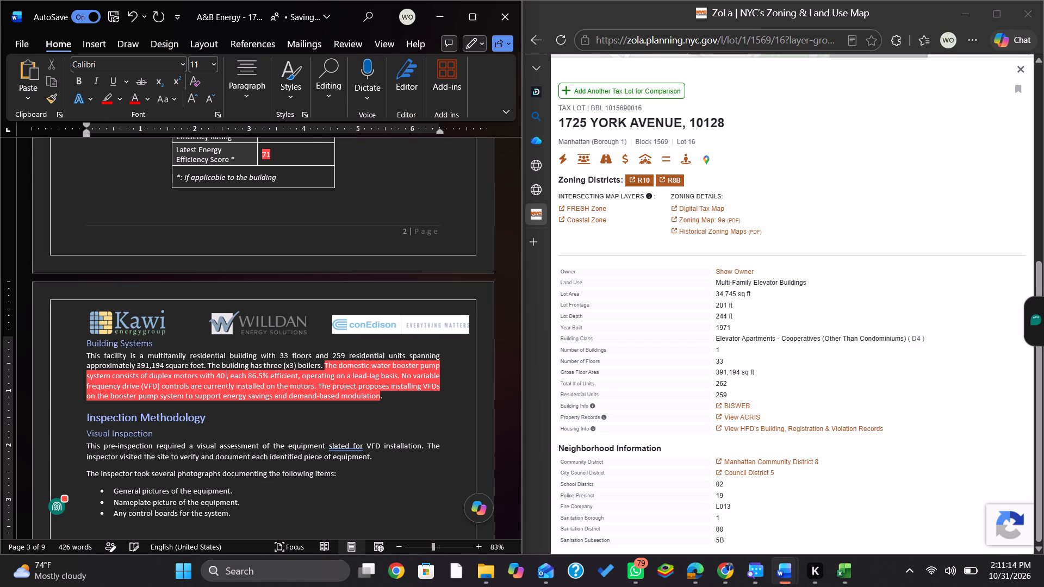
text(HP)
key(space)
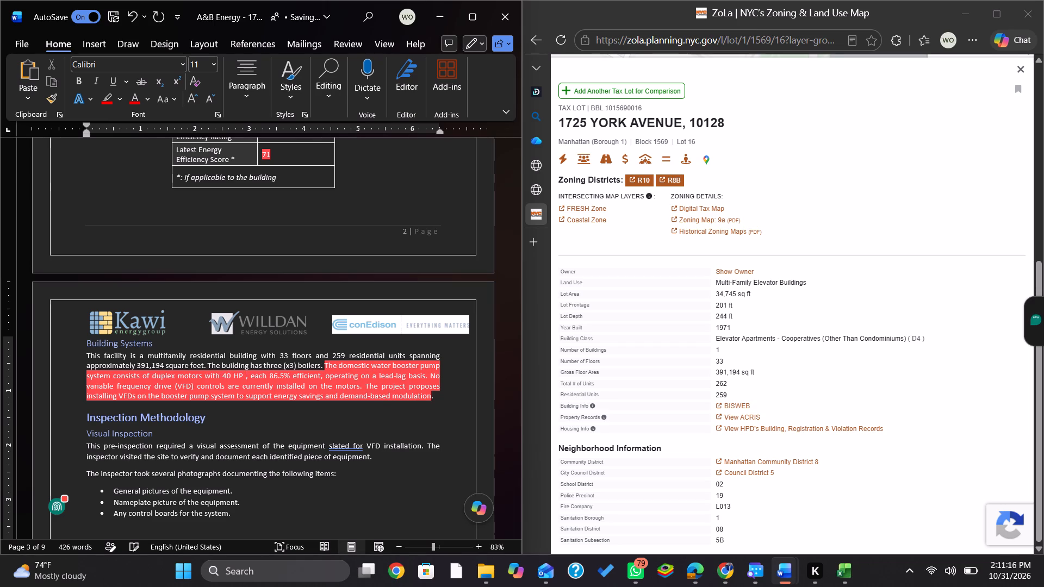
text(and)
key(space)
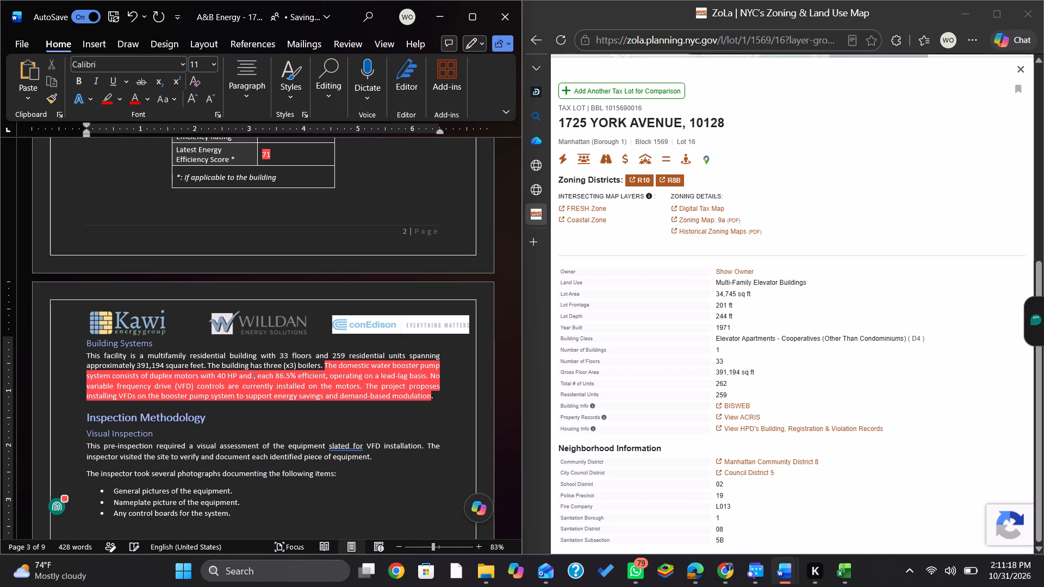
text(25)
key(space)
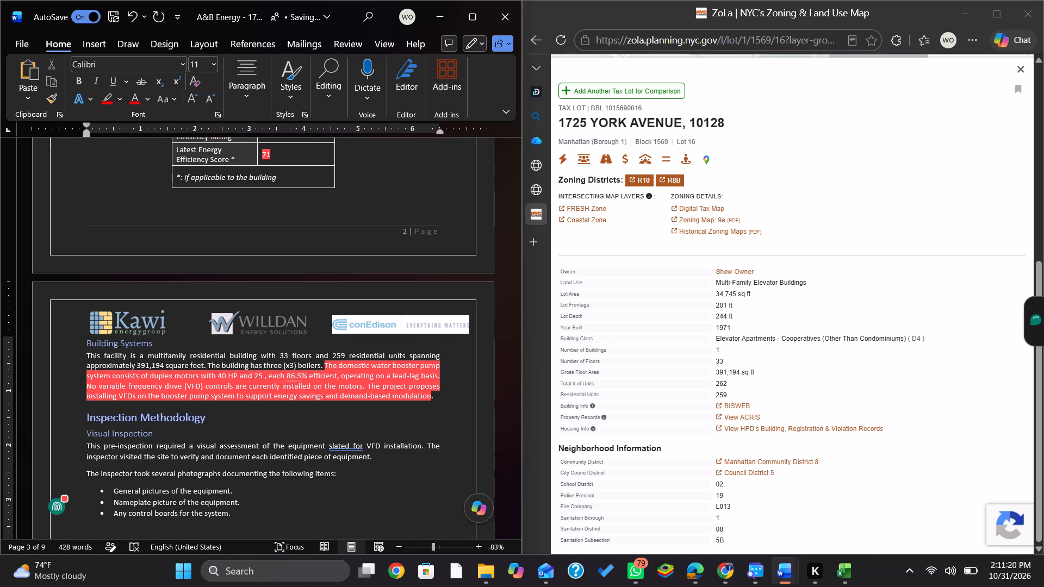
text(HP)
key(space)
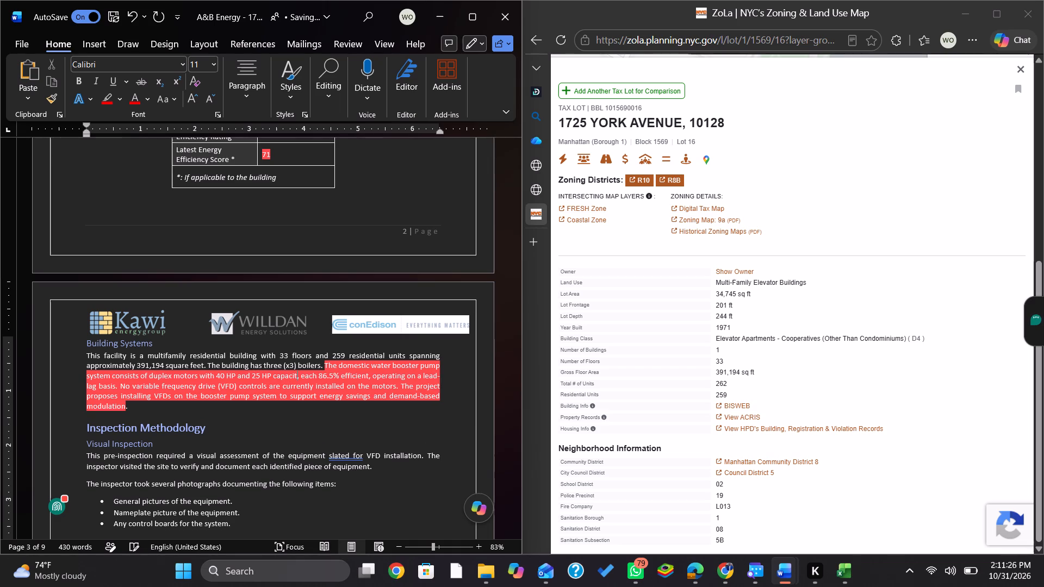
text(ies)
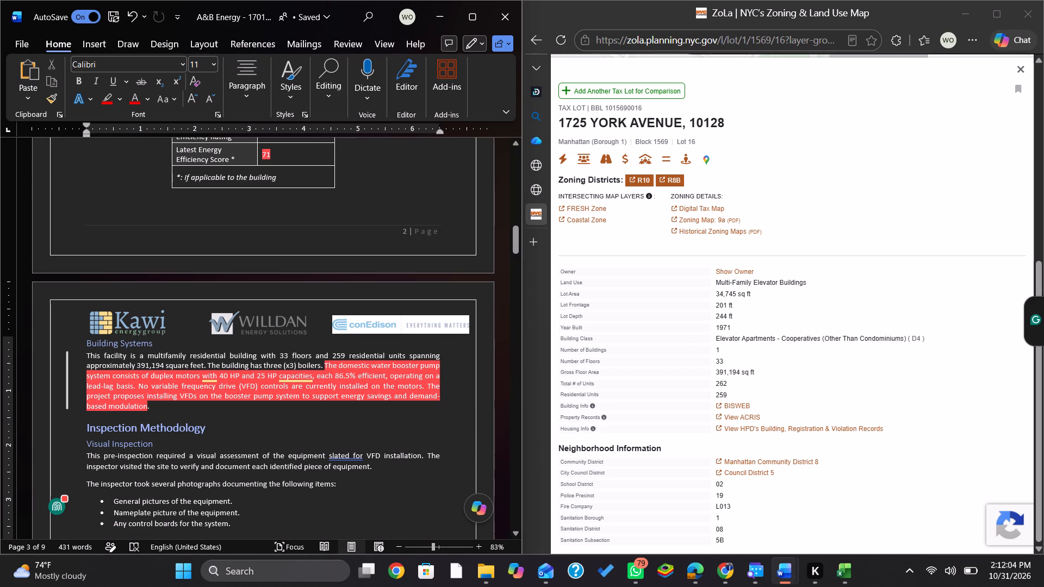
Delete "each 86.5% efficient," from the booster pump sentence so it reads "capacities, operating on a lead-lag basis".
click(384, 374)
click(305, 379)
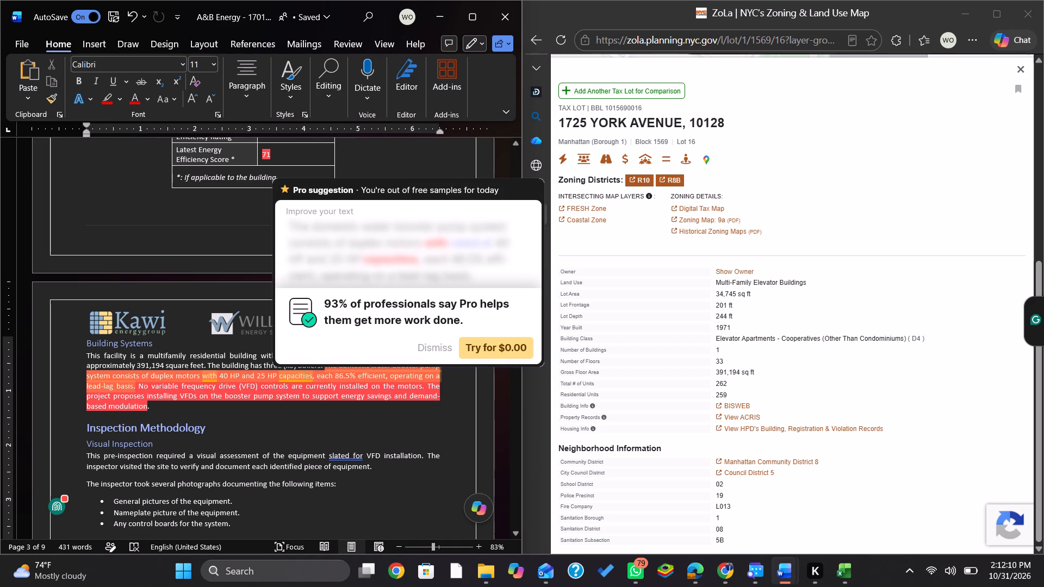
click(207, 380)
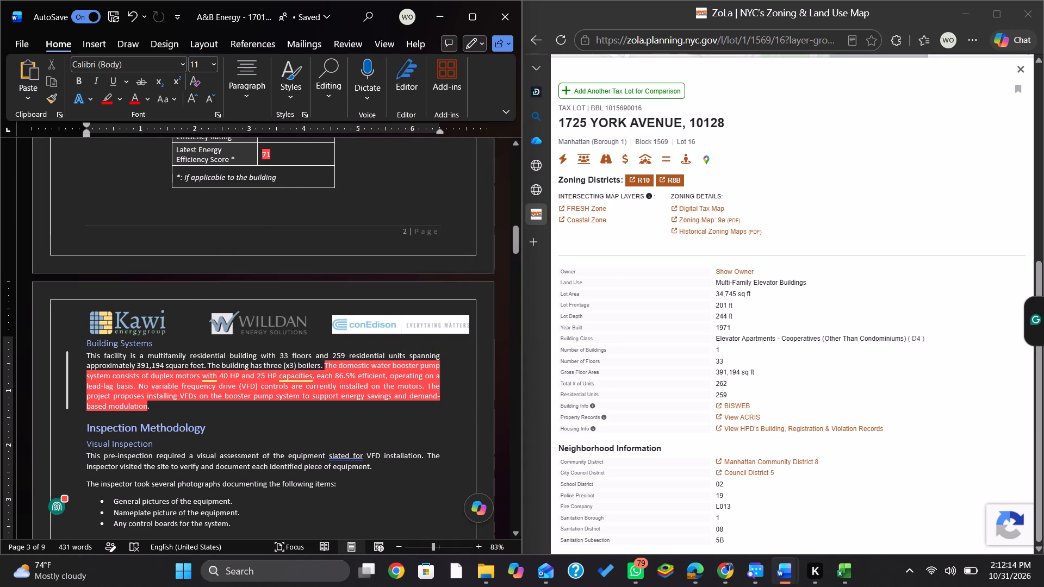
click(385, 374)
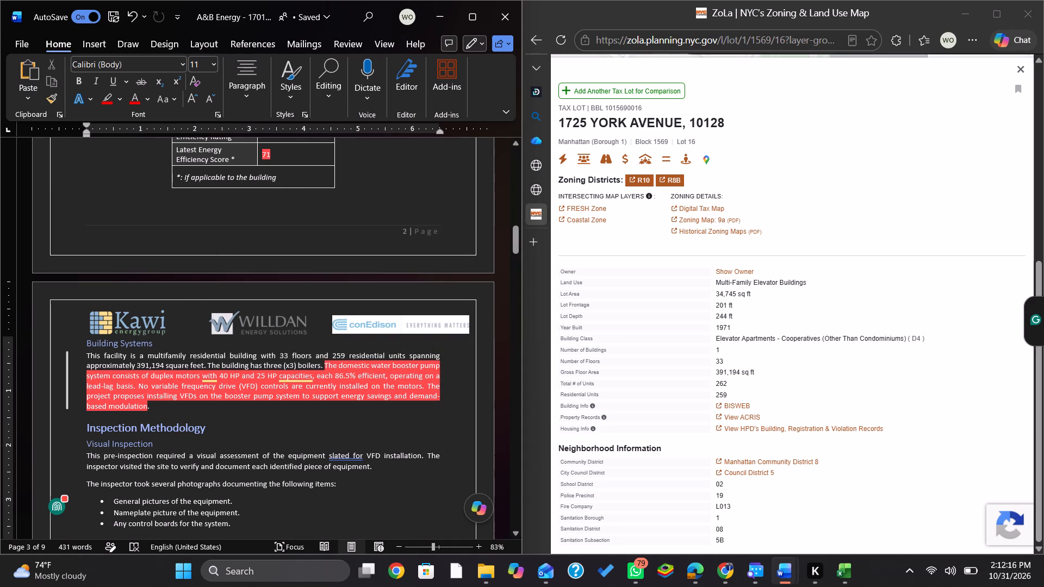
double_click(385, 374)
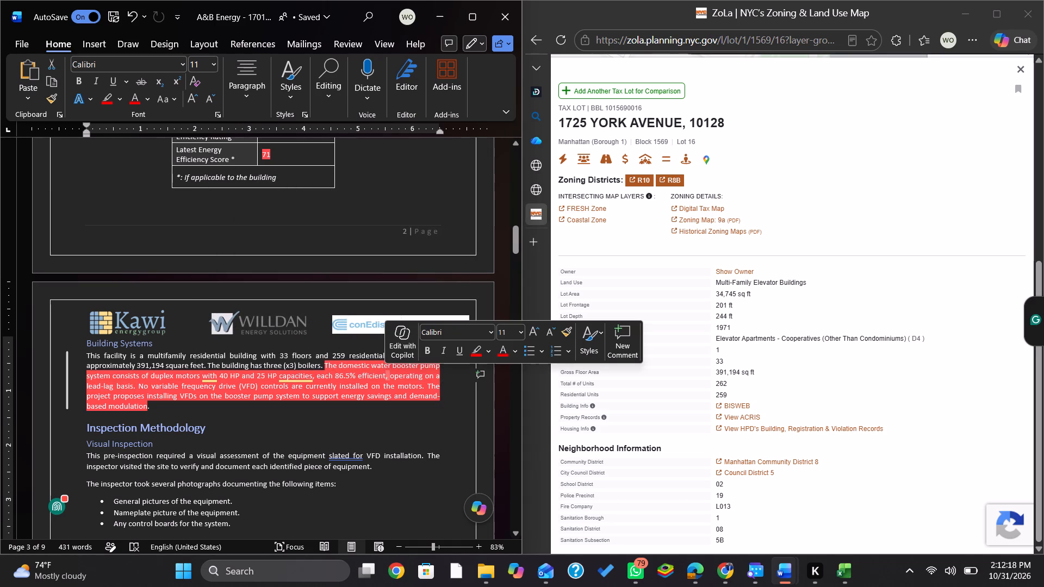
key(BackSpace)
key(BackSpace)
key(BackSpace)
key(BackSpace)
key(BackSpace)
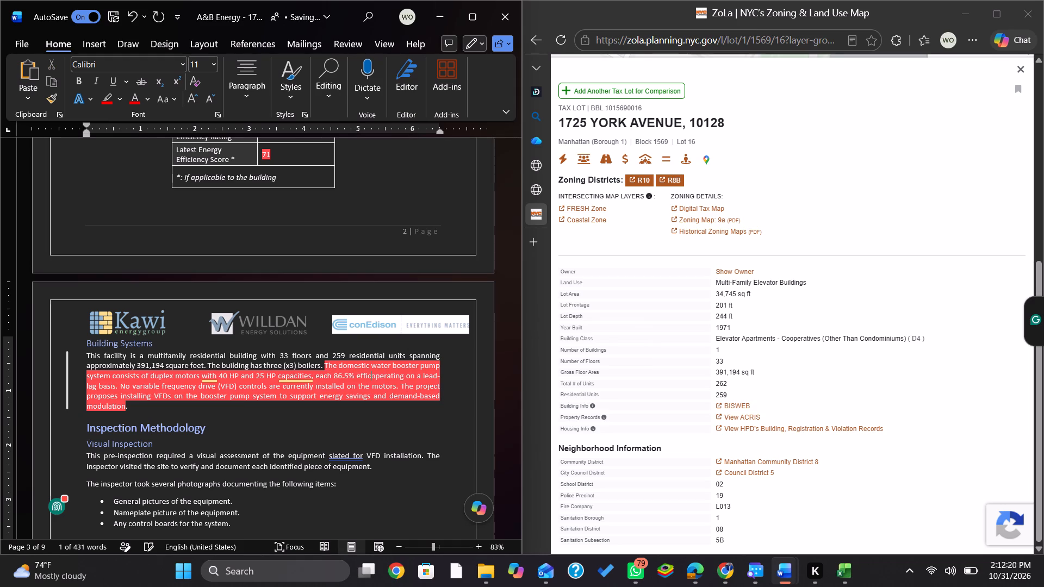
key(BackSpace)
key(BackSpace)
key(BackSpace)
key(BackSpace)
key(BackSpace)
key(BackSpace)
key(BackSpace)
key(BackSpace)
key(BackSpace)
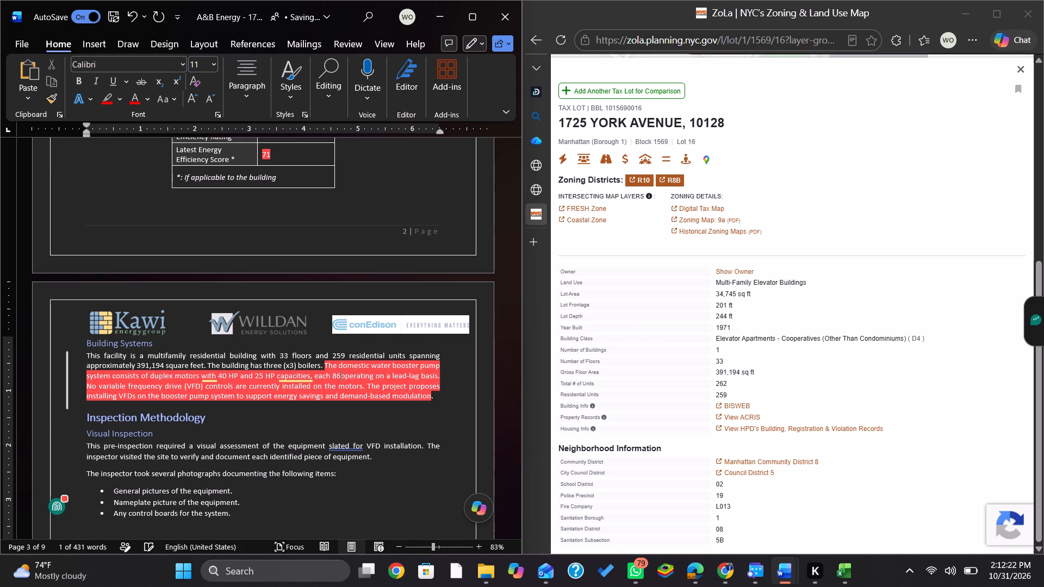
key(BackSpace)
key(BackSpace)
key(BackSpace)
key(BackSpace)
key(BackSpace)
key(BackSpace)
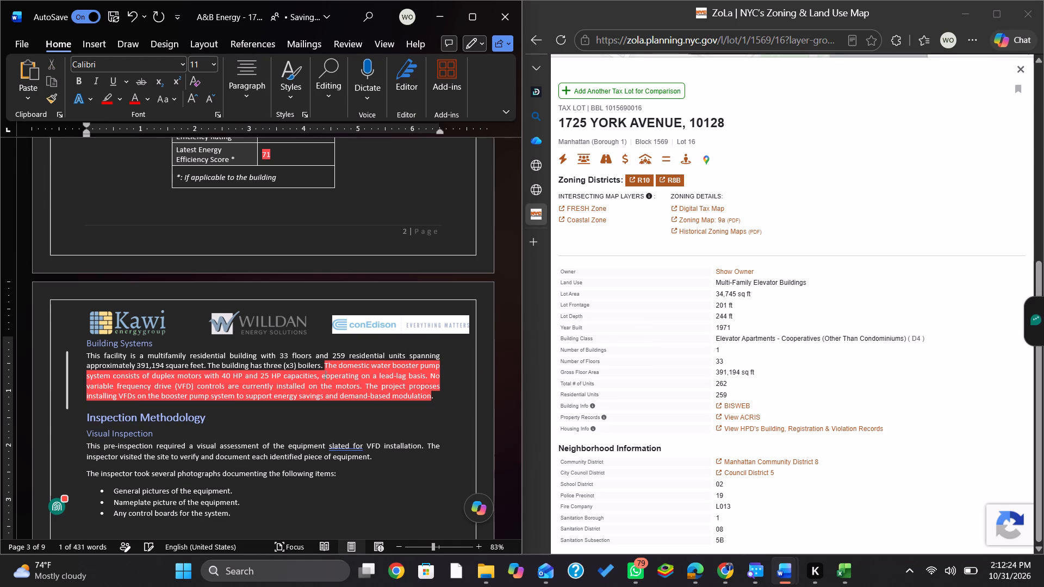
key(BackSpace)
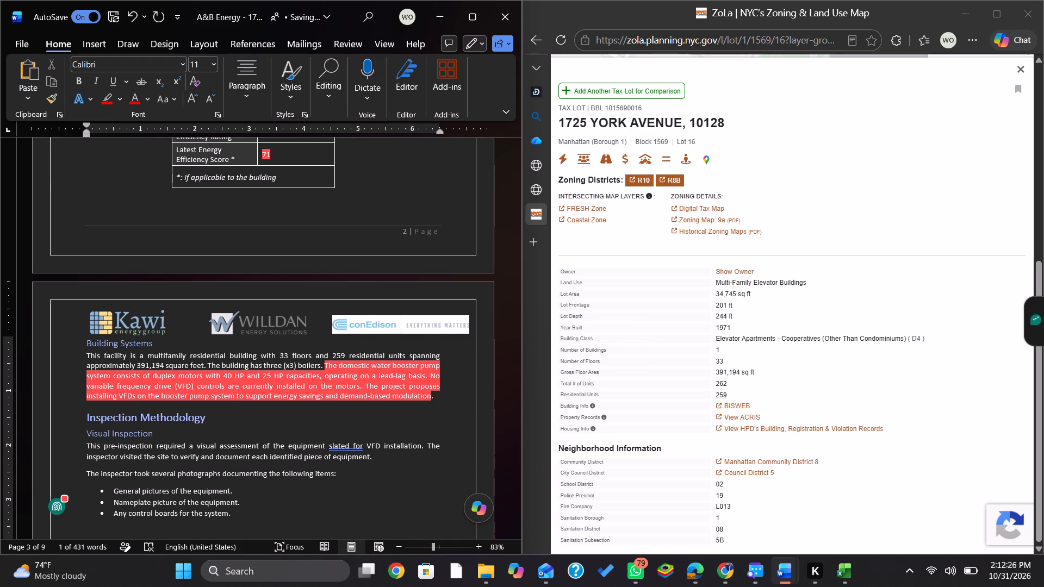
key(BackSpace)
key(space)
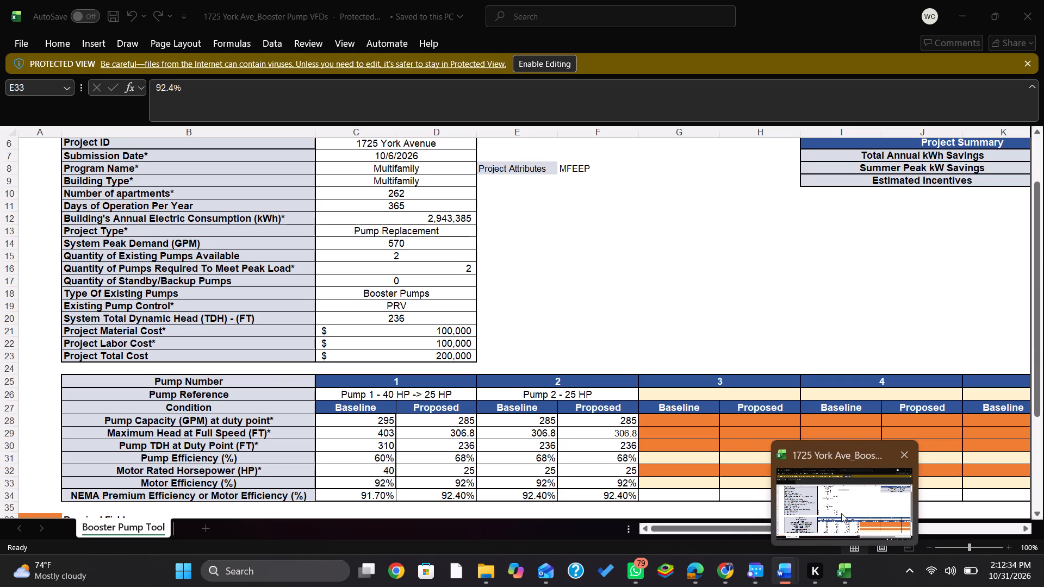
Switch to the 1725 York Ave Booster Pump VFDs workbook in Excel and examine the baseline and proposed pump data.
click(841, 513)
scroll(822, 332, left, 3)
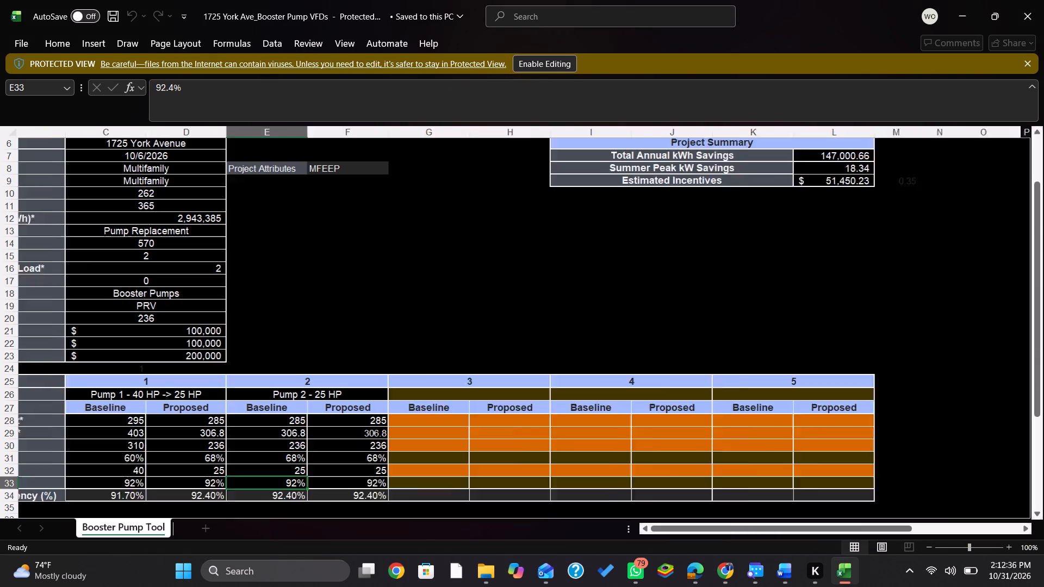
scroll(822, 332, left, 1)
scroll(822, 332, right, 1)
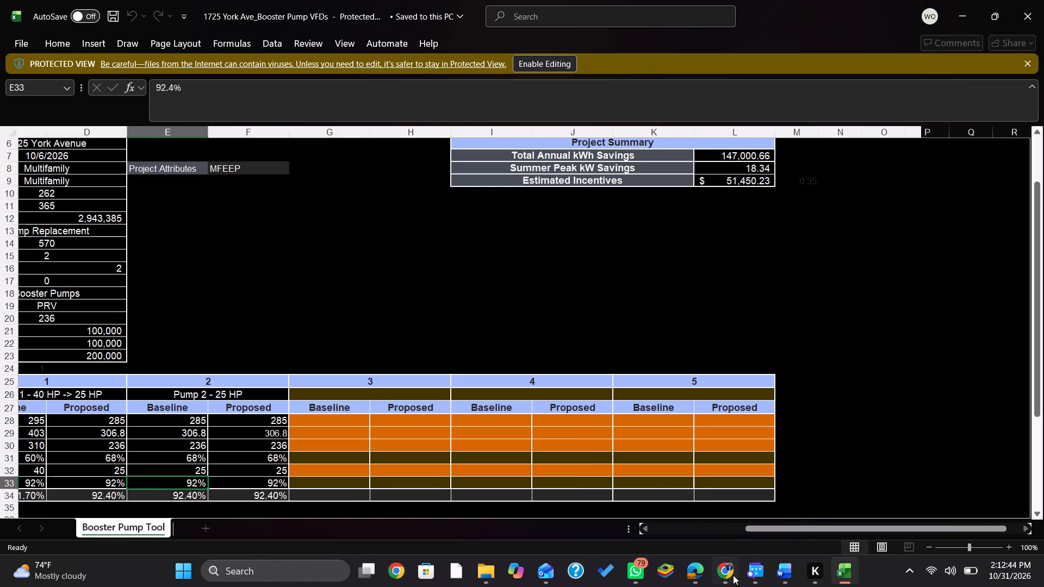
Switch to the project PDFs in Chrome and review the 1725 York Avenue report's existing conditions, proposed conditions, pump curve analysis and conclusion.
click(718, 515)
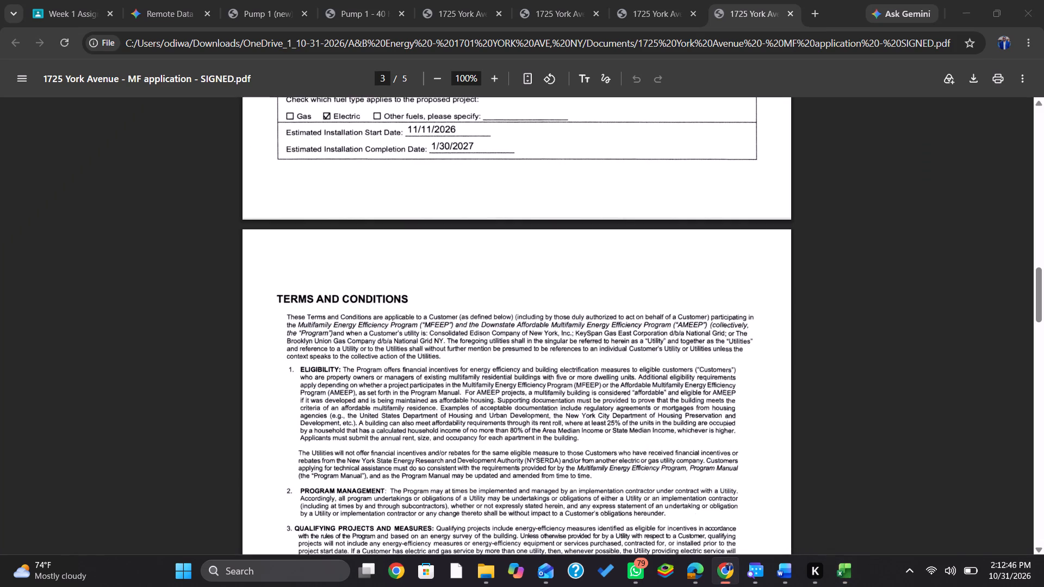
click(548, 6)
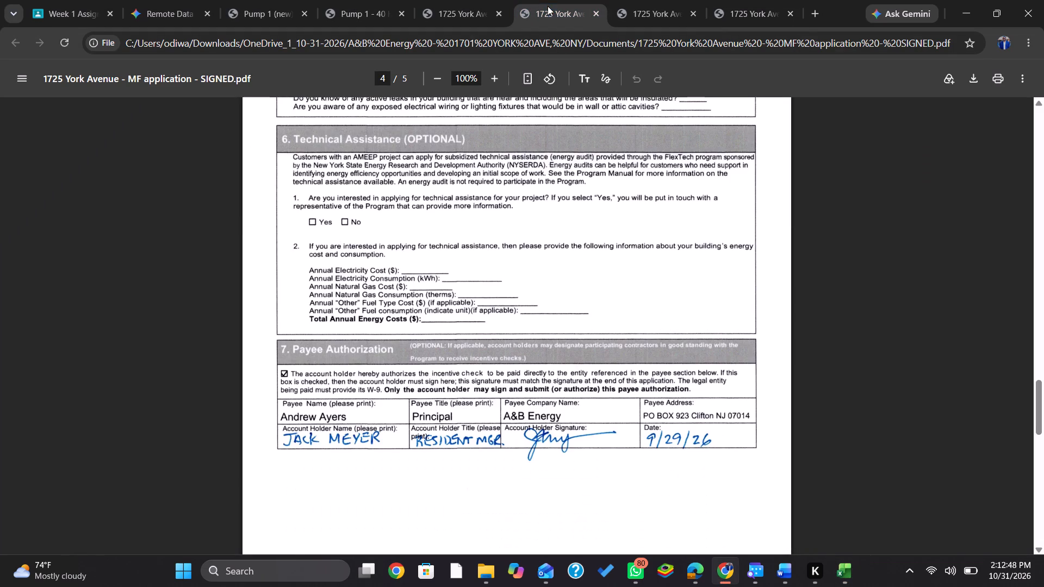
click(637, 13)
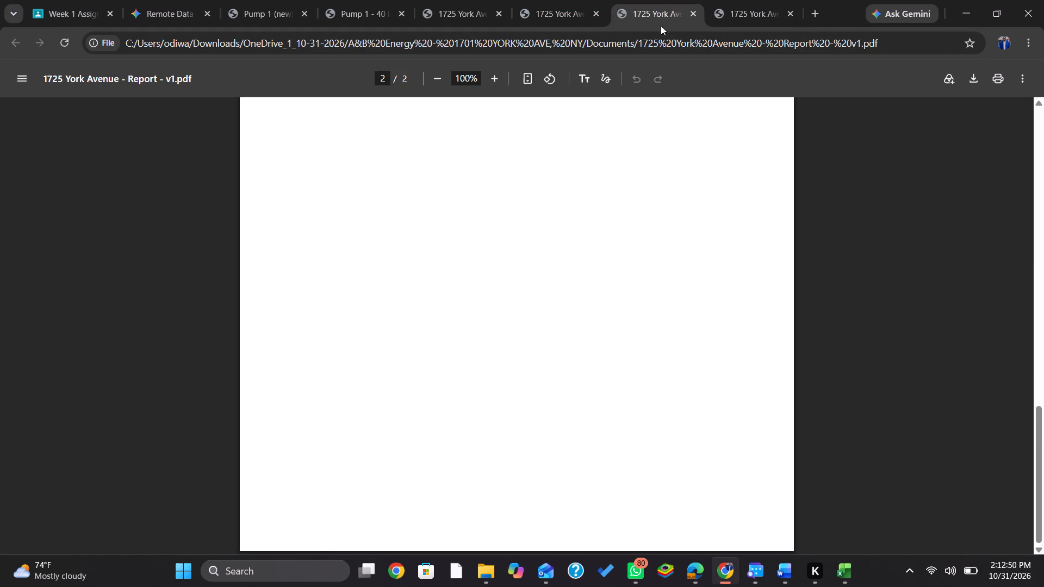
double_click(749, 9)
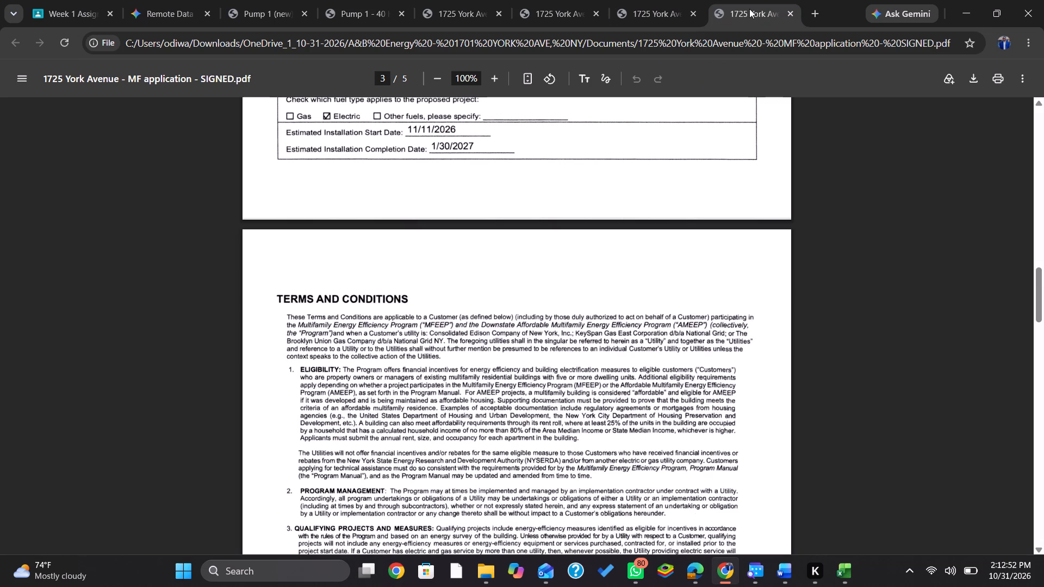
click(749, 9)
click(365, 1)
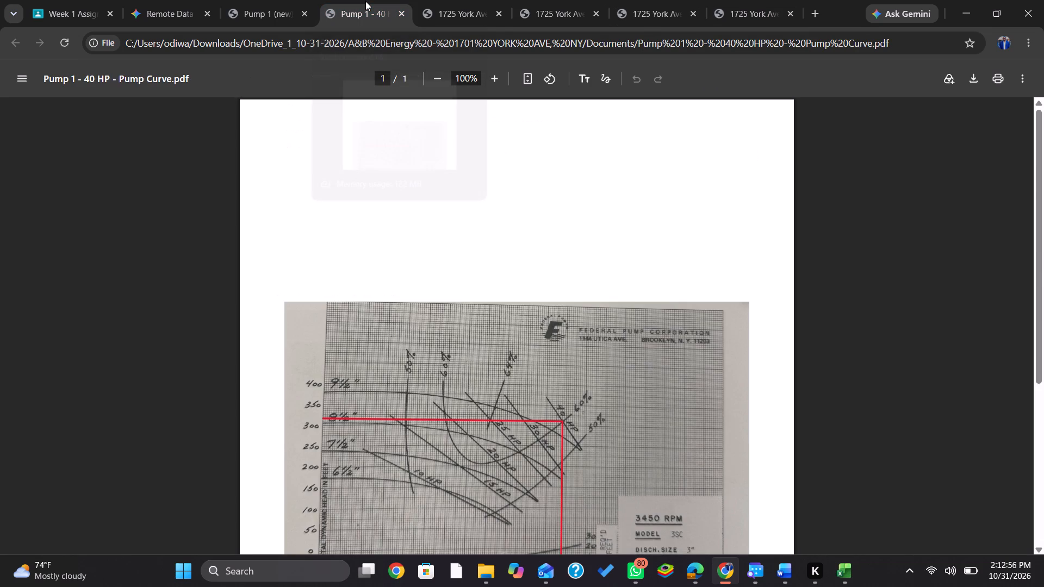
click(456, 16)
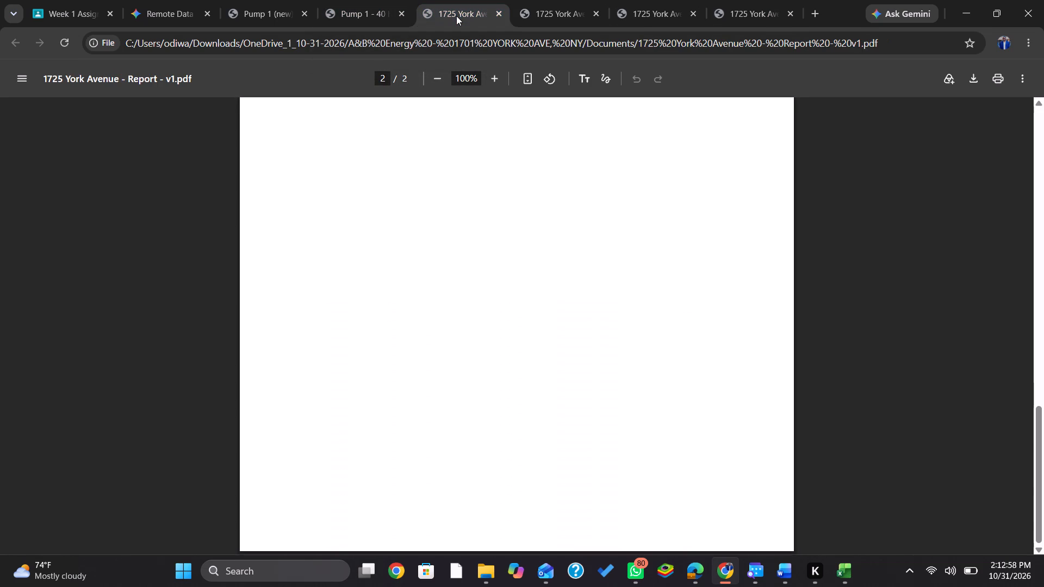
scroll(458, 213, up, 6)
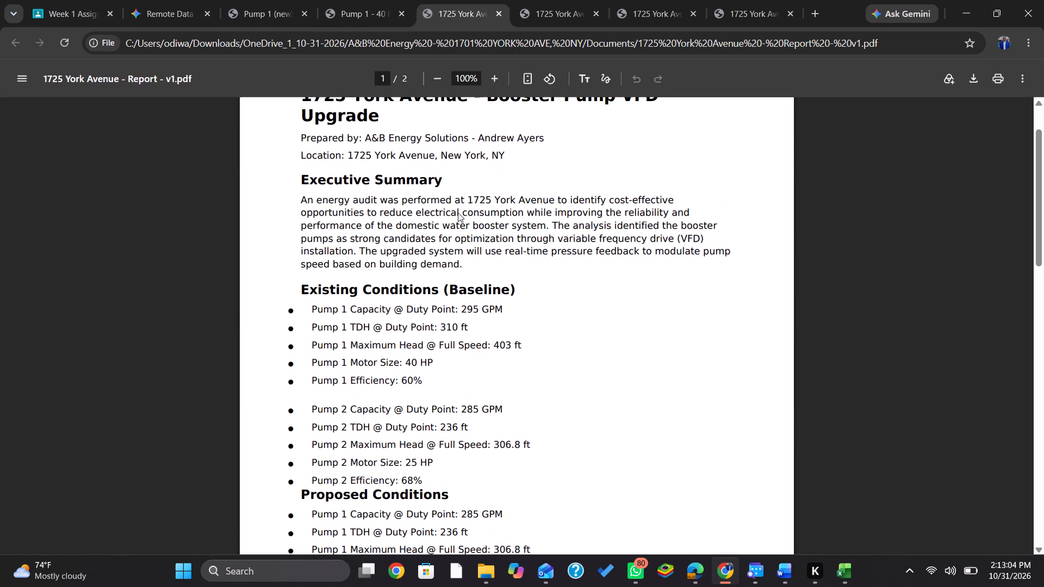
scroll(458, 213, right, 1)
scroll(458, 213, up, 1)
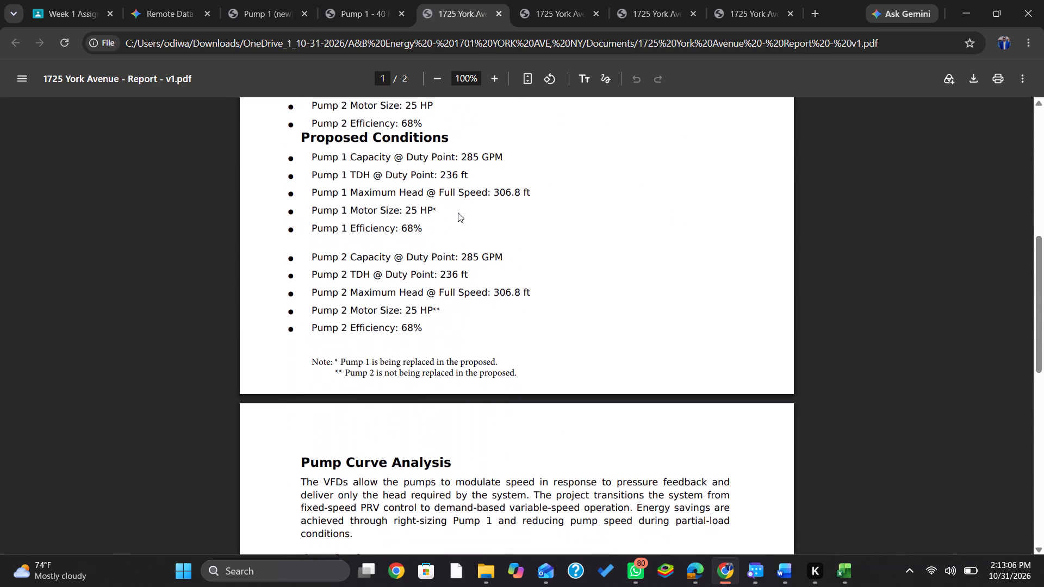
scroll(458, 213, up, 2)
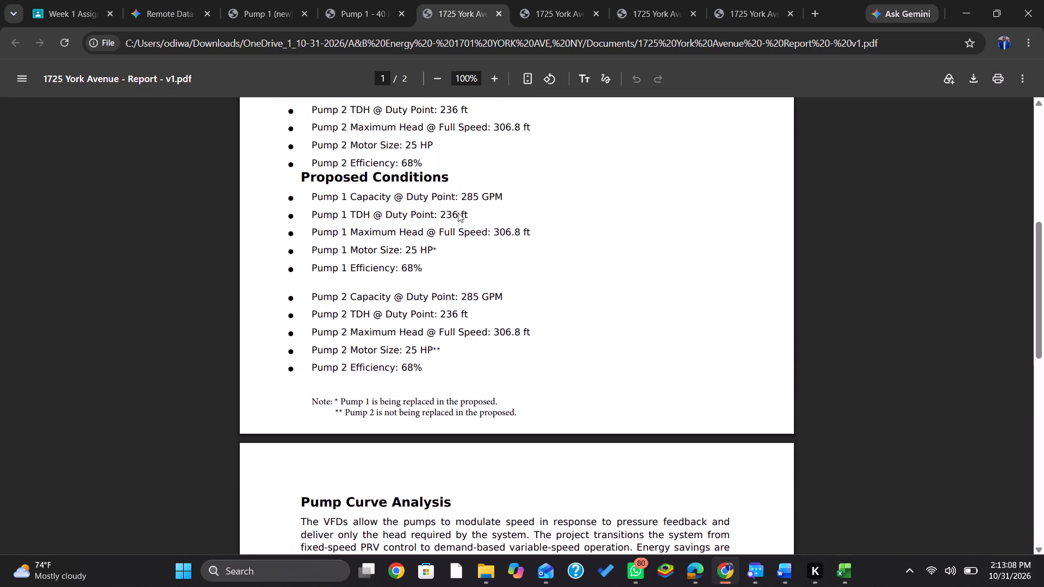
scroll(458, 213, up, 1)
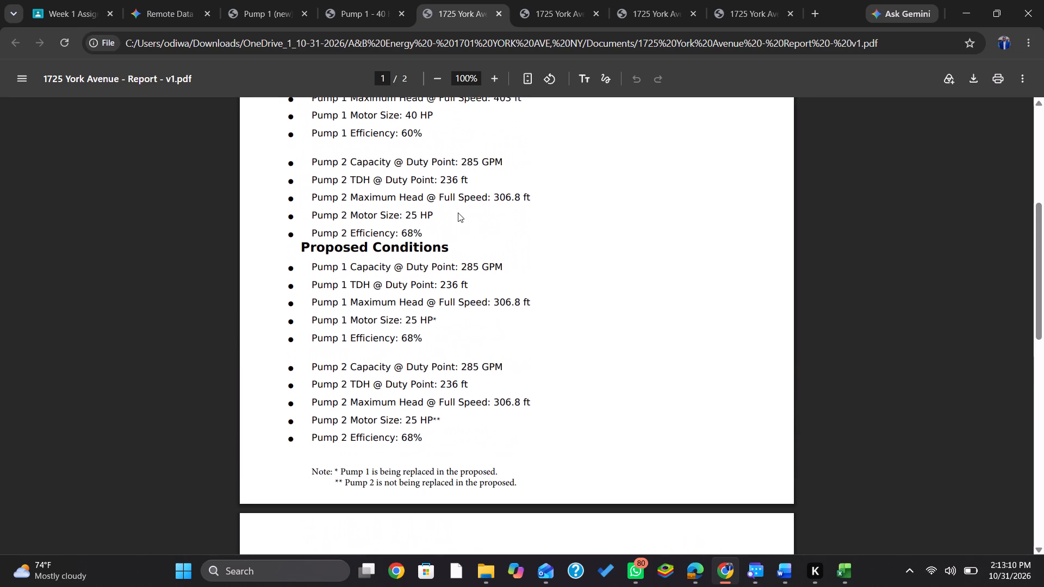
scroll(458, 213, up, 1)
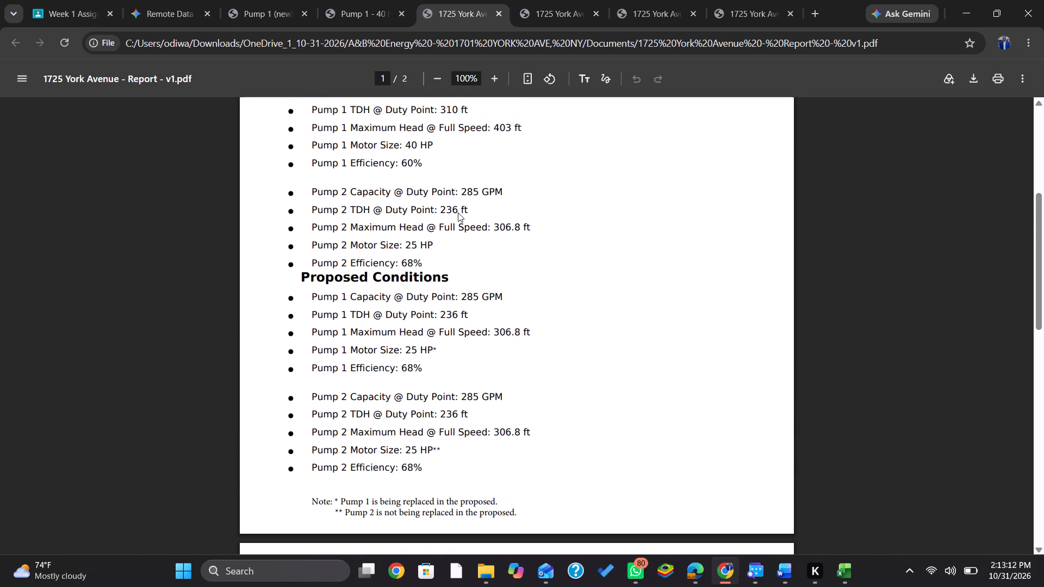
scroll(458, 213, up, 1)
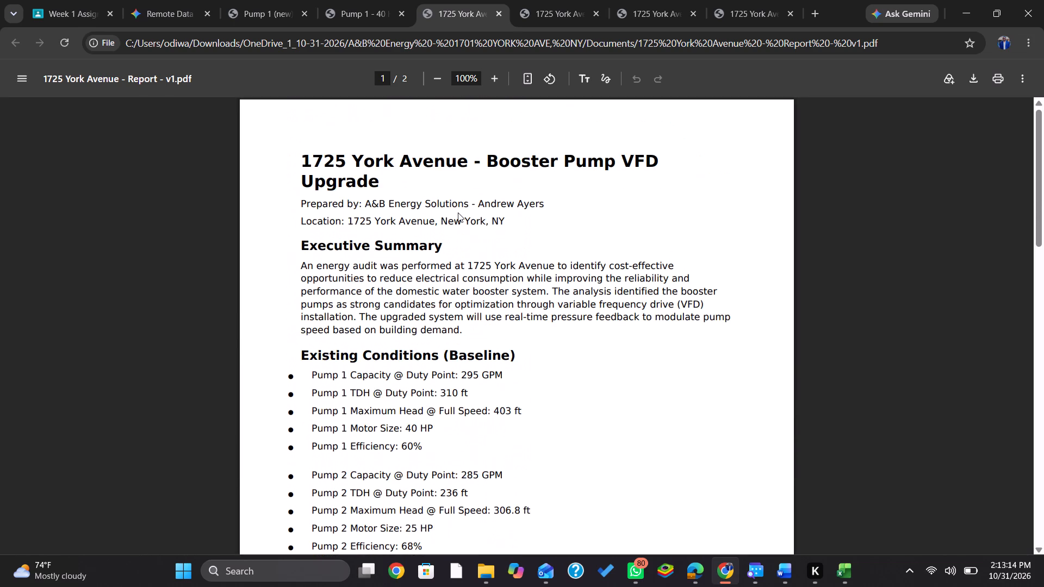
scroll(458, 213, down, 1)
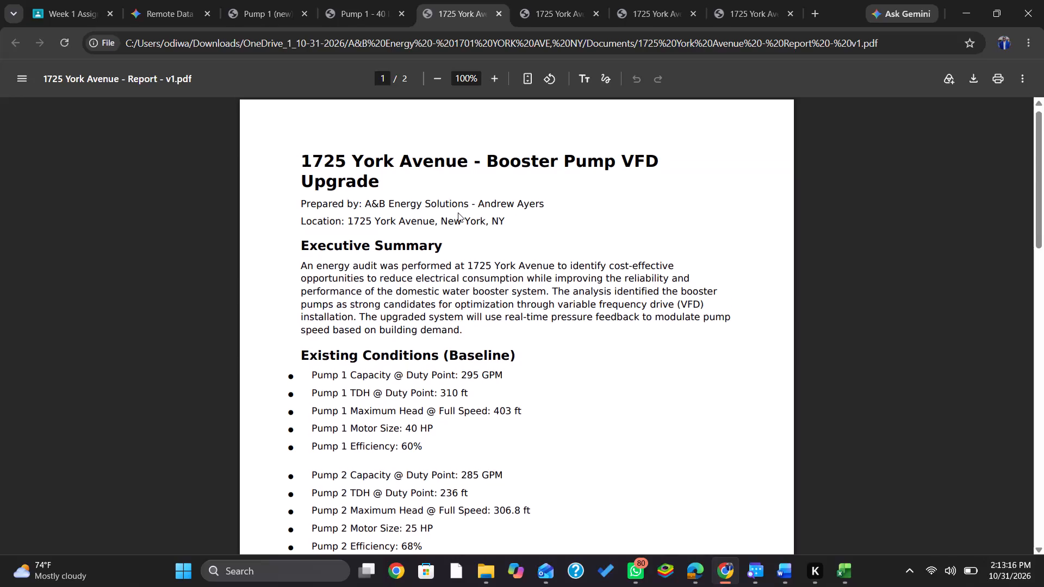
scroll(458, 213, down, 7)
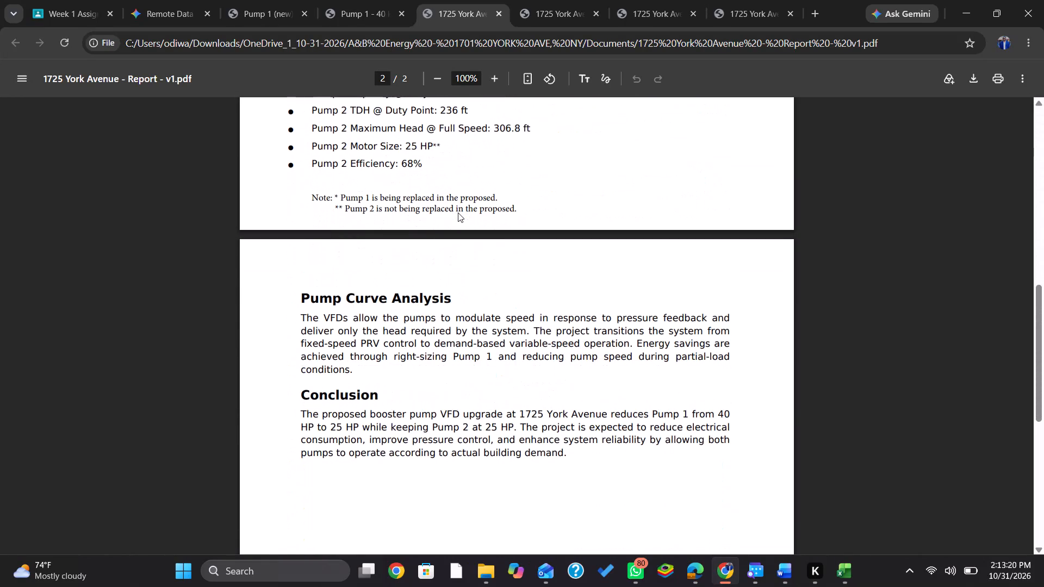
Finish reviewing the 1725 York Avenue report's pump curve analysis and conclusion, and return to the pre-inspection report in Word.
scroll(458, 213, down, 3)
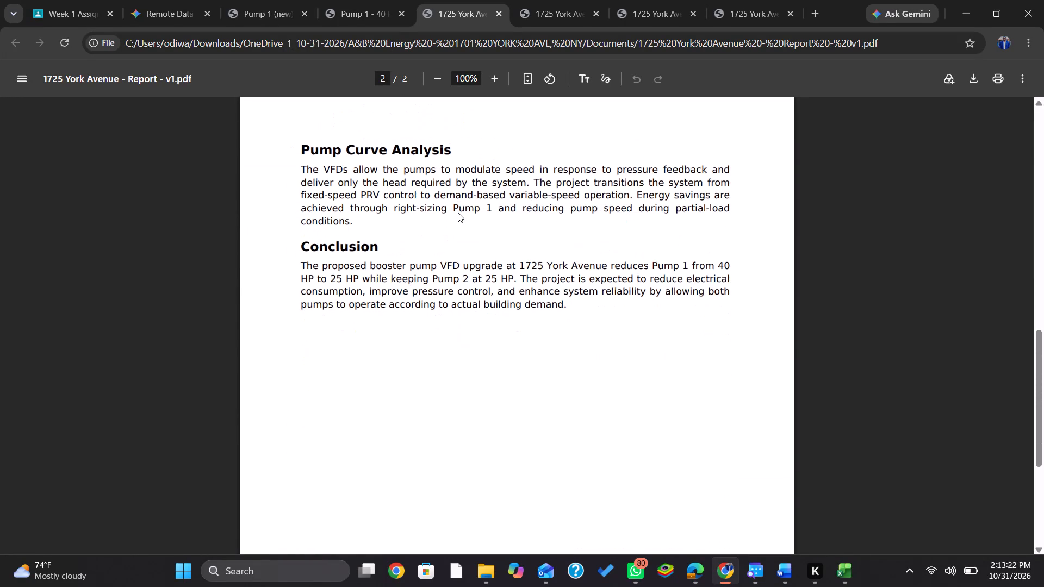
scroll(458, 213, down, 9)
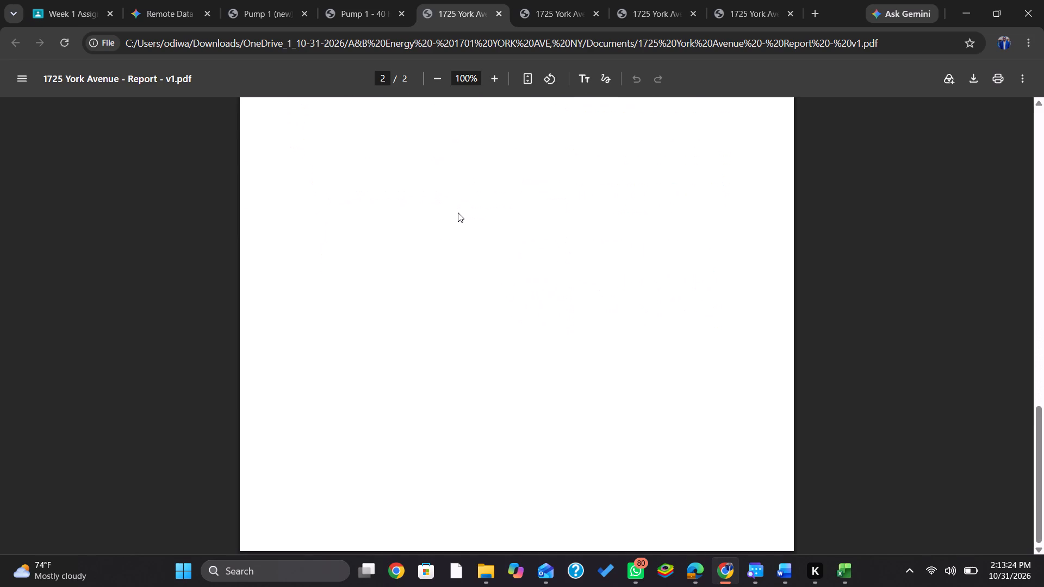
scroll(458, 213, down, 3)
scroll(458, 213, up, 3)
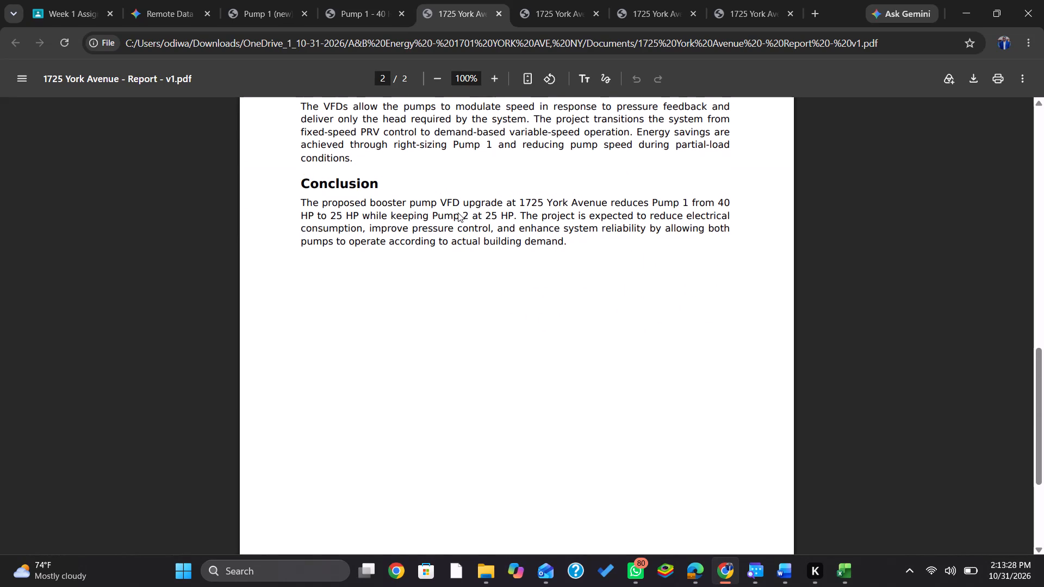
scroll(458, 213, up, 3)
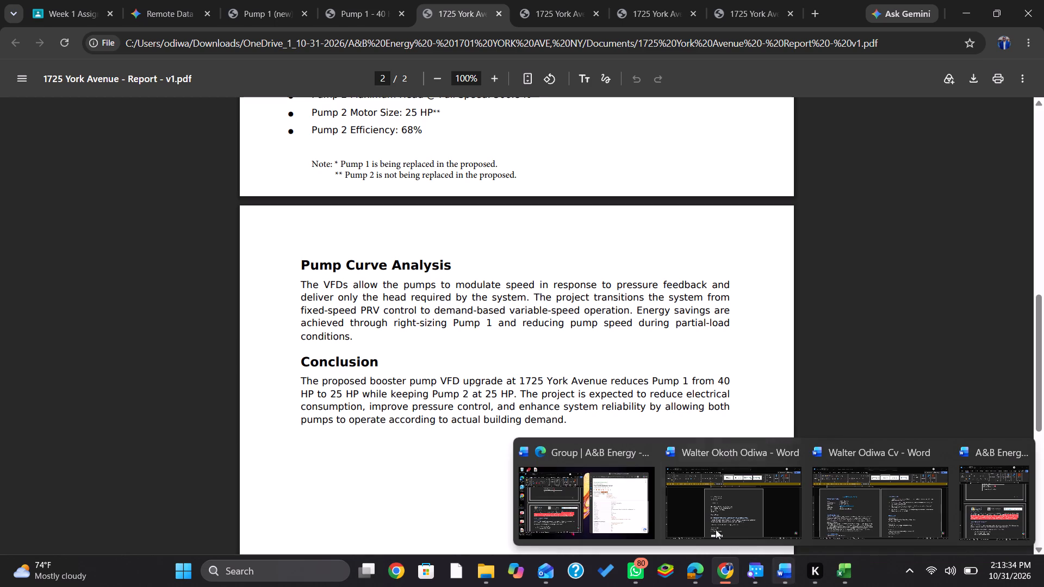
click(567, 503)
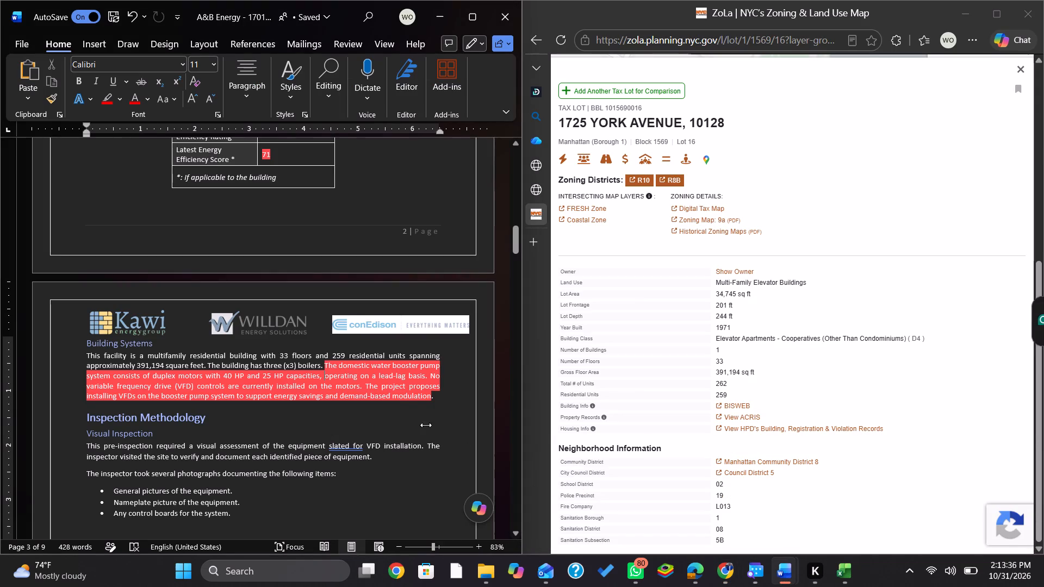
click(420, 417)
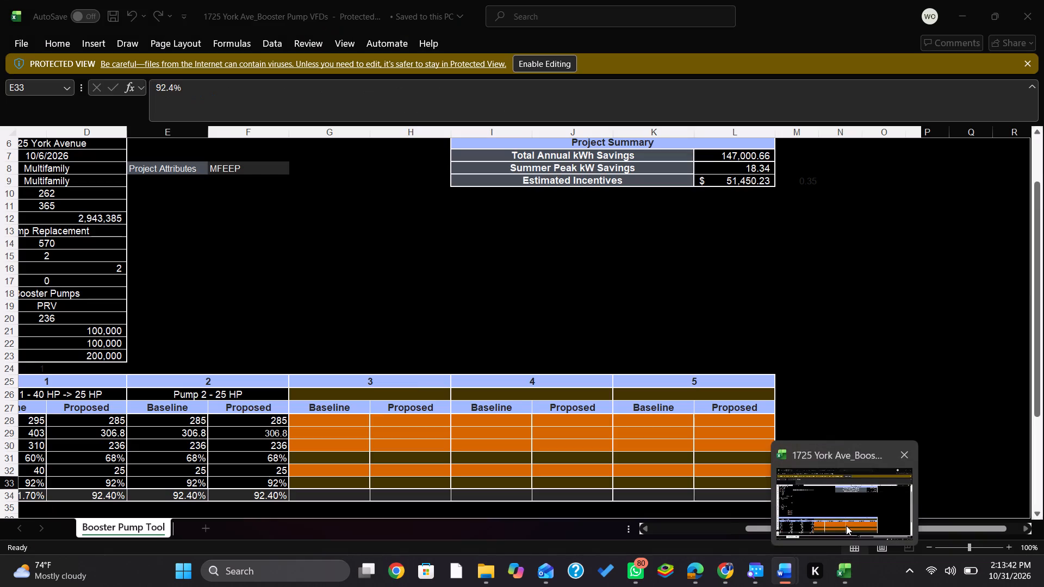
Switch to the 1725 York Ave Booster Pump VFDs workbook in Excel and review its project details and pump data.
click(846, 526)
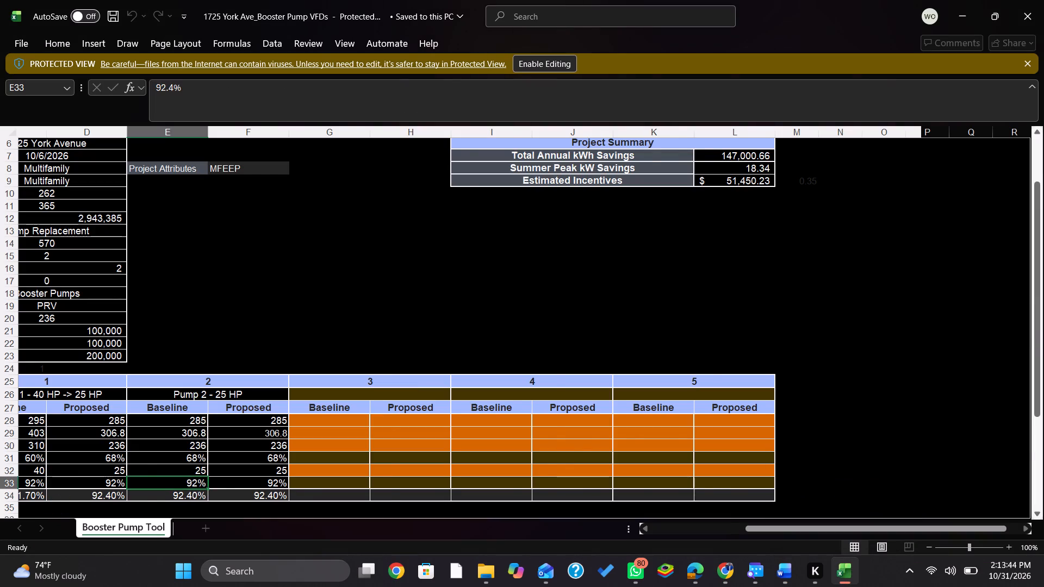
scroll(692, 349, right, 3)
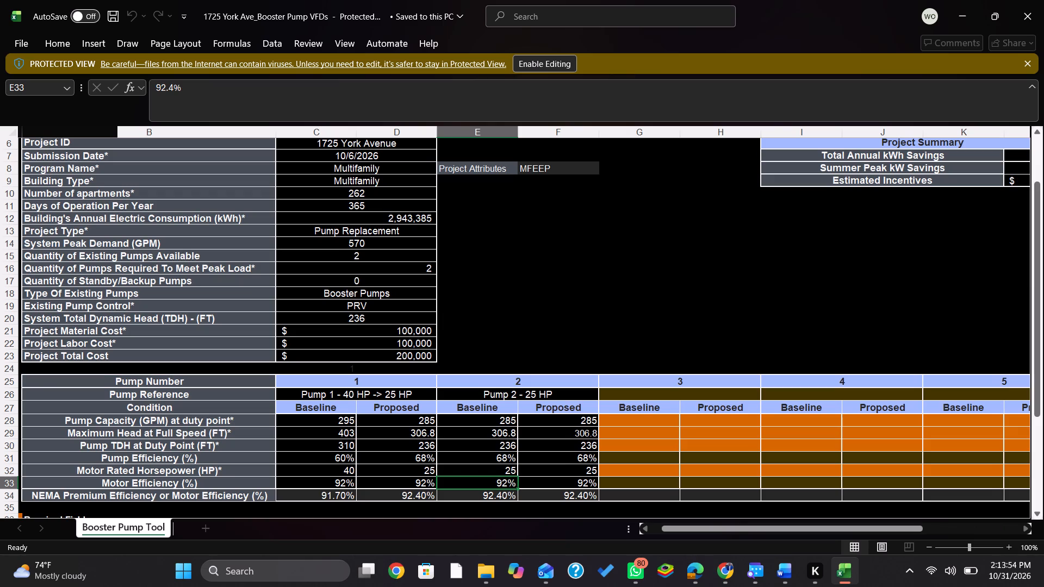
scroll(697, 315, up, 4)
scroll(697, 315, down, 1)
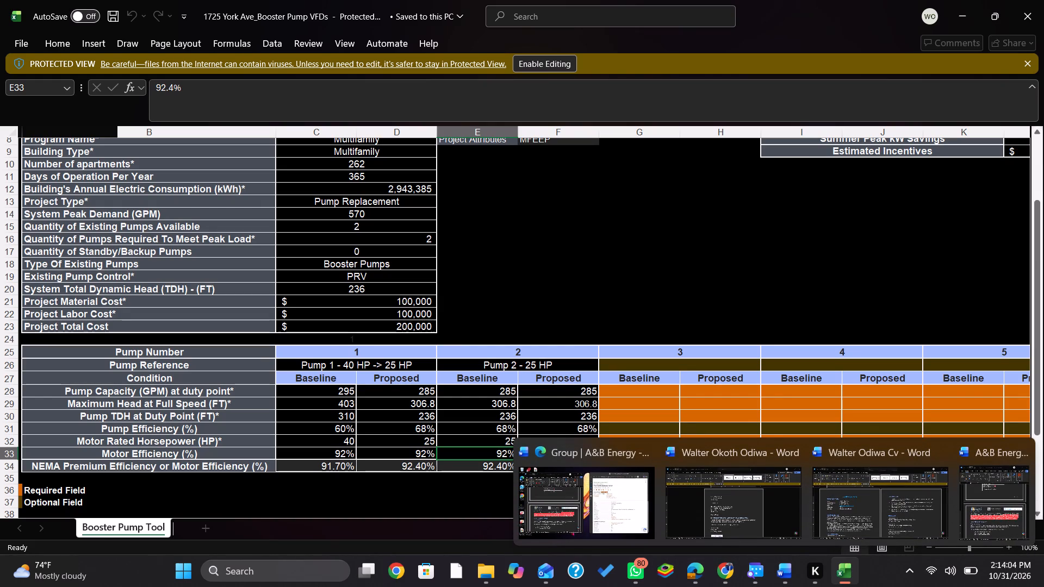
scroll(757, 266, up, 5)
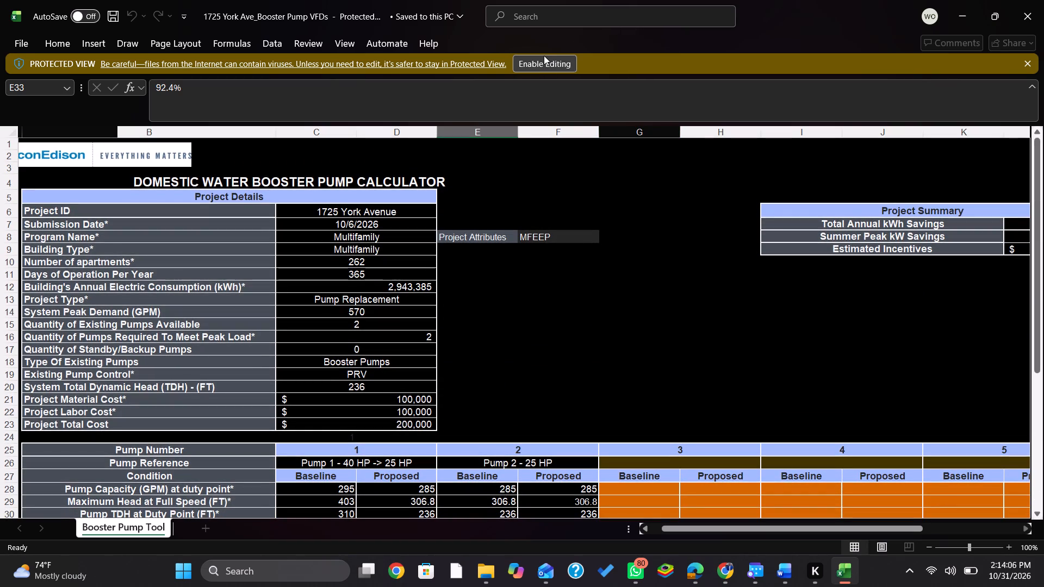
Enable editing in the booster pump workbook.
click(544, 55)
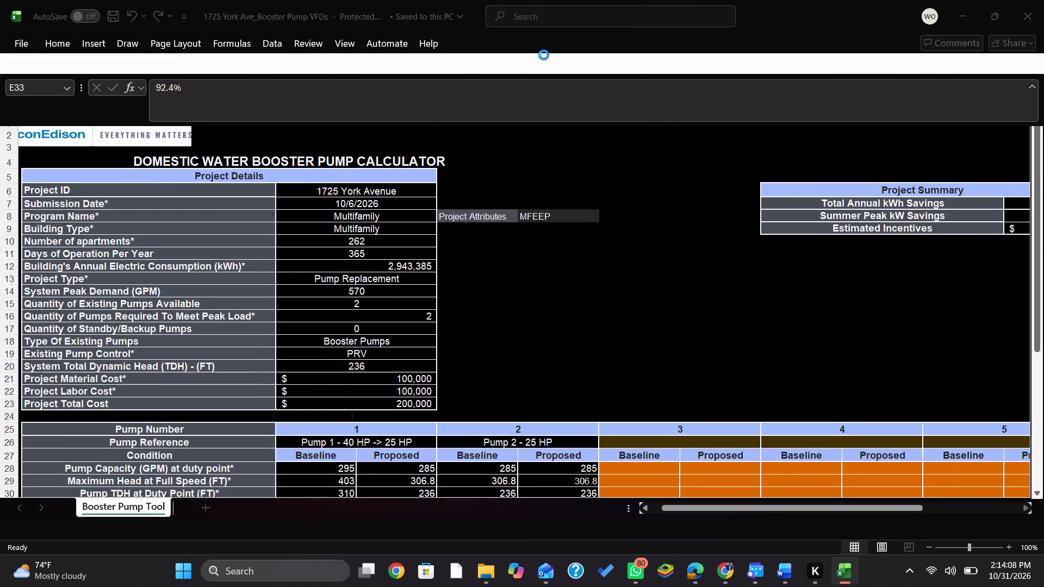
Examine the annual kWh and summer peak kW savings in the workbook's Project Summary, and the pump data table.
scroll(701, 247, left, 3)
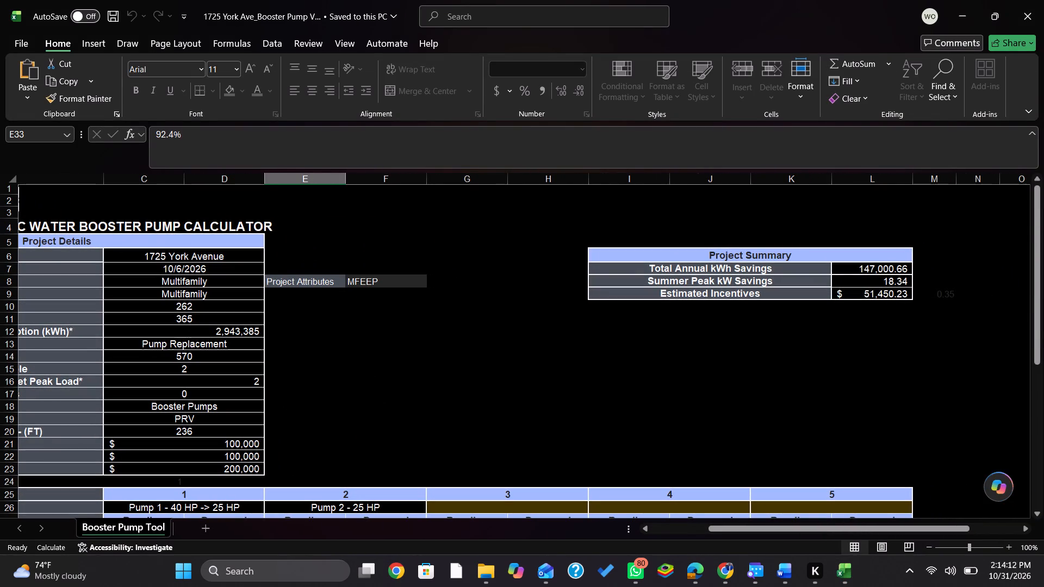
click(887, 270)
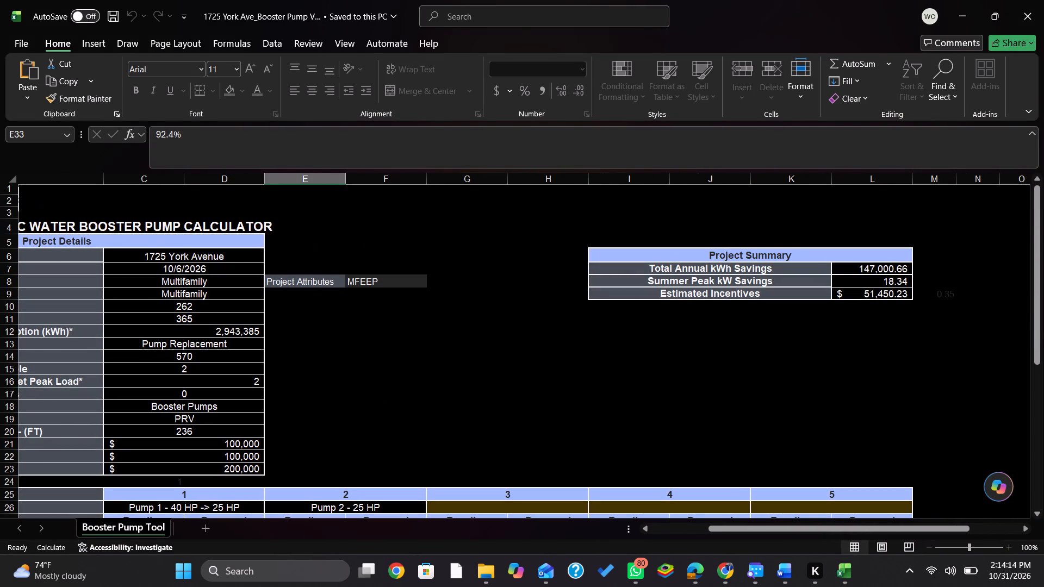
click(887, 270)
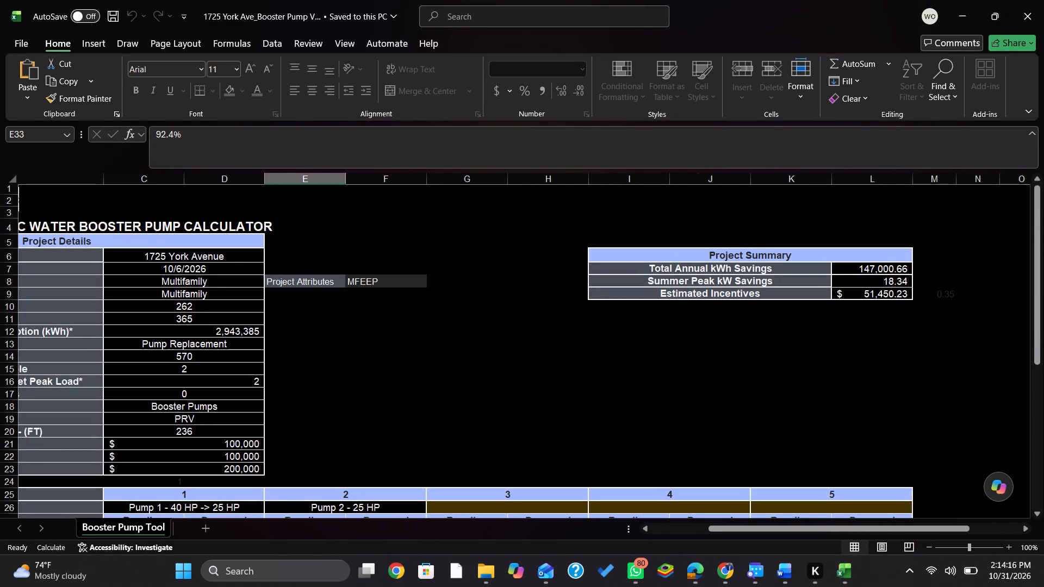
triple_click(887, 270)
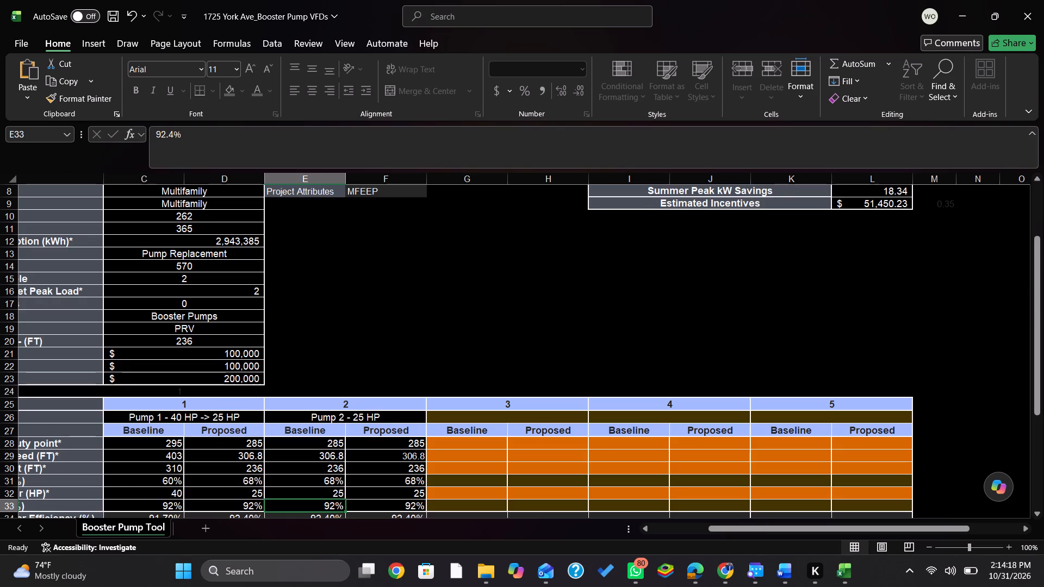
scroll(887, 270, up, 5)
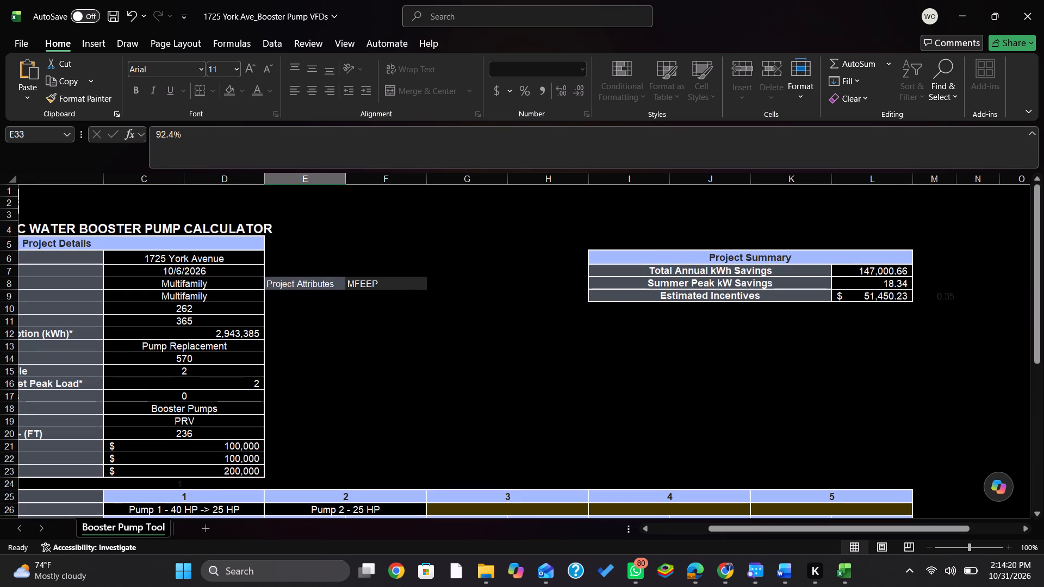
double_click(887, 270)
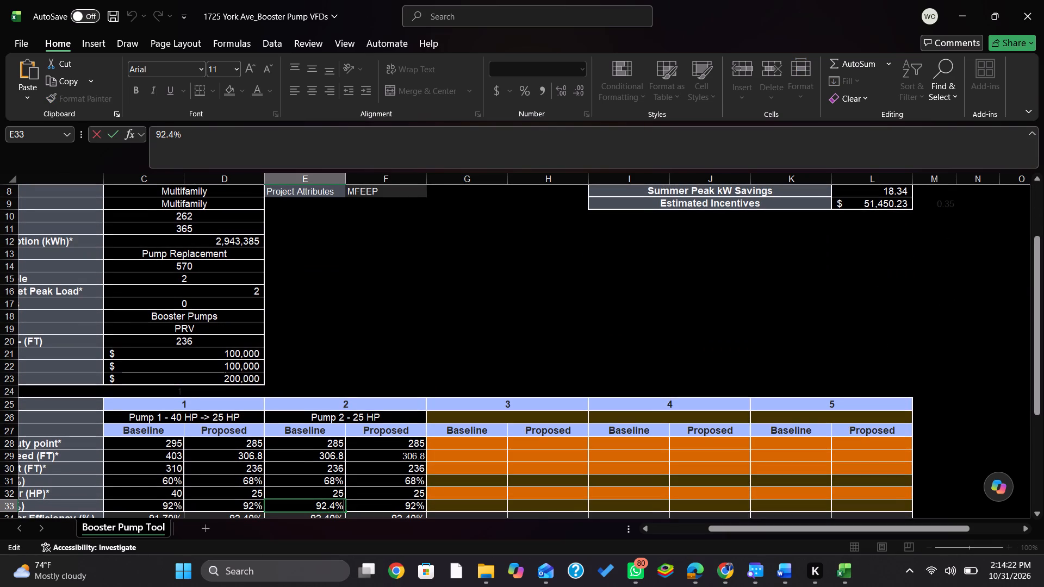
double_click(892, 191)
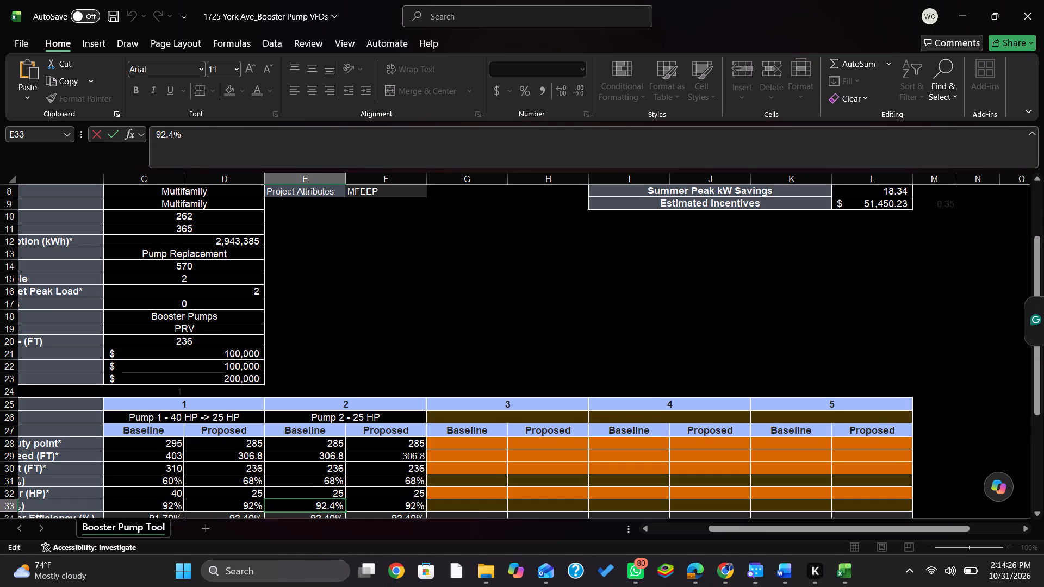
scroll(821, 288, down, 1)
click(821, 288)
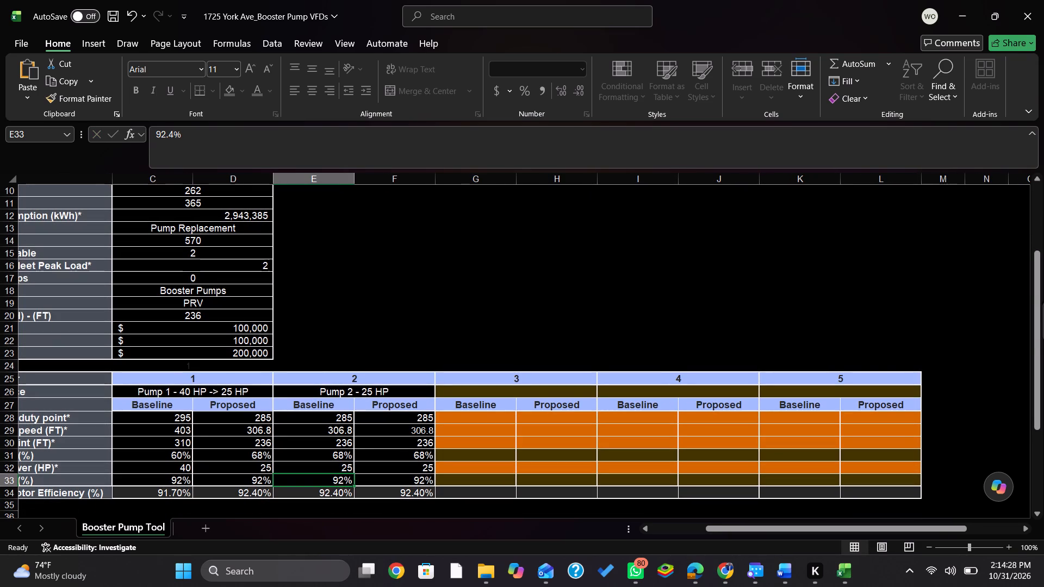
double_click(845, 277)
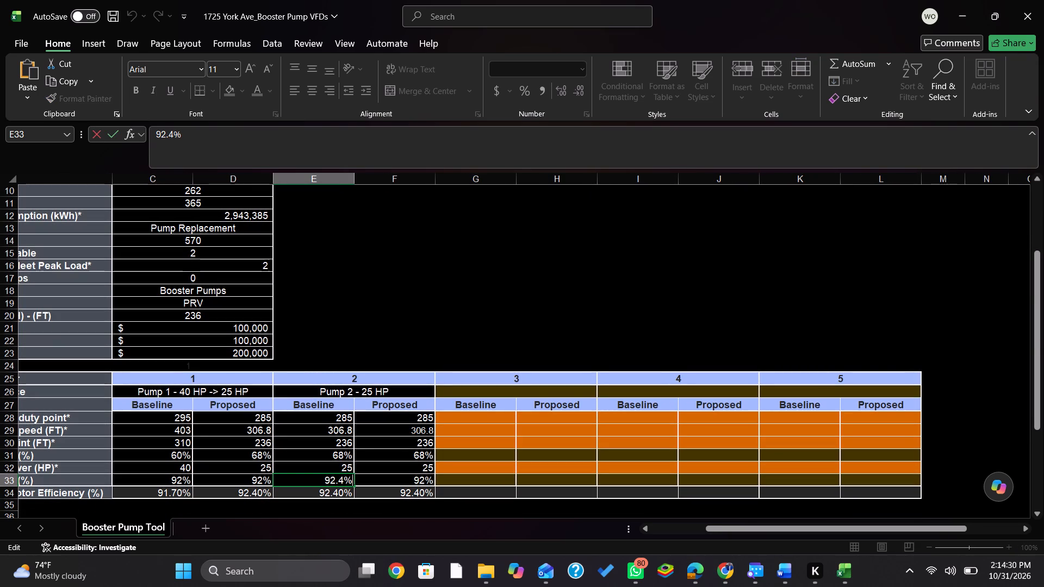
double_click(845, 277)
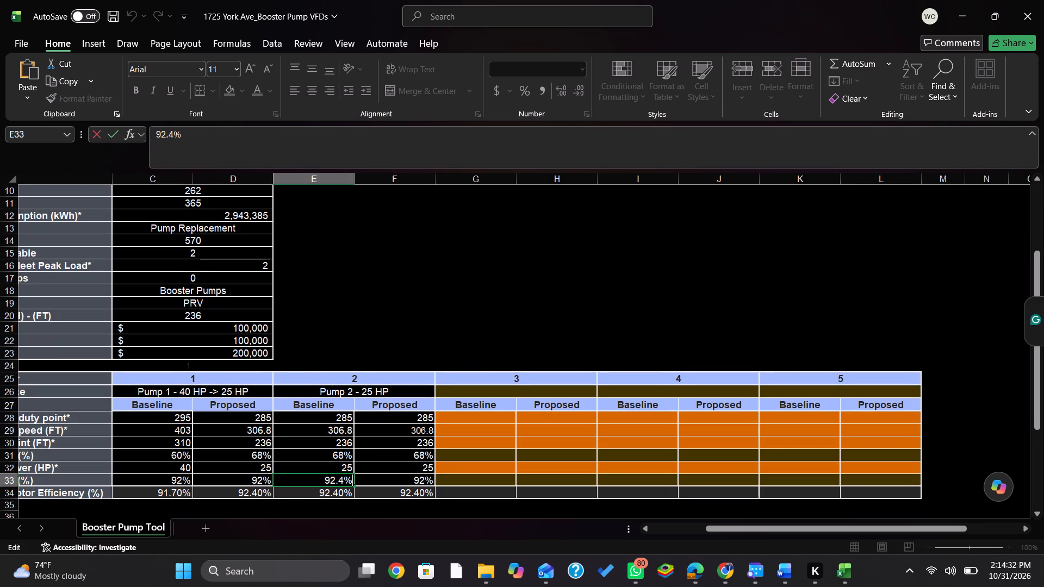
click(845, 277)
click(845, 277)
double_click(845, 277)
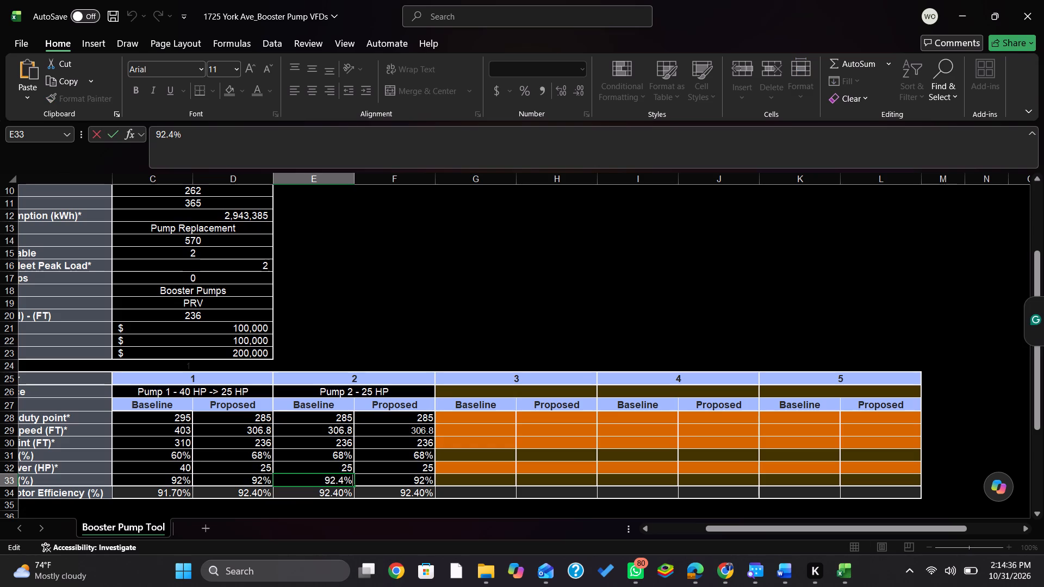
scroll(749, 246, down, 3)
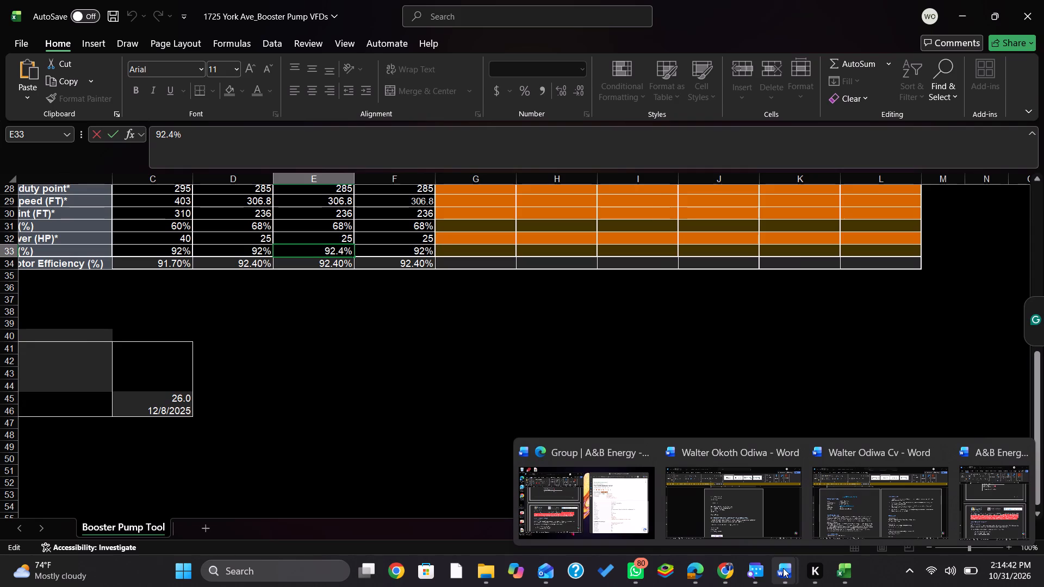
Return to the Word report and dismiss the grammar suggestion on "slated for" in the Visual Inspection paragraph.
click(568, 497)
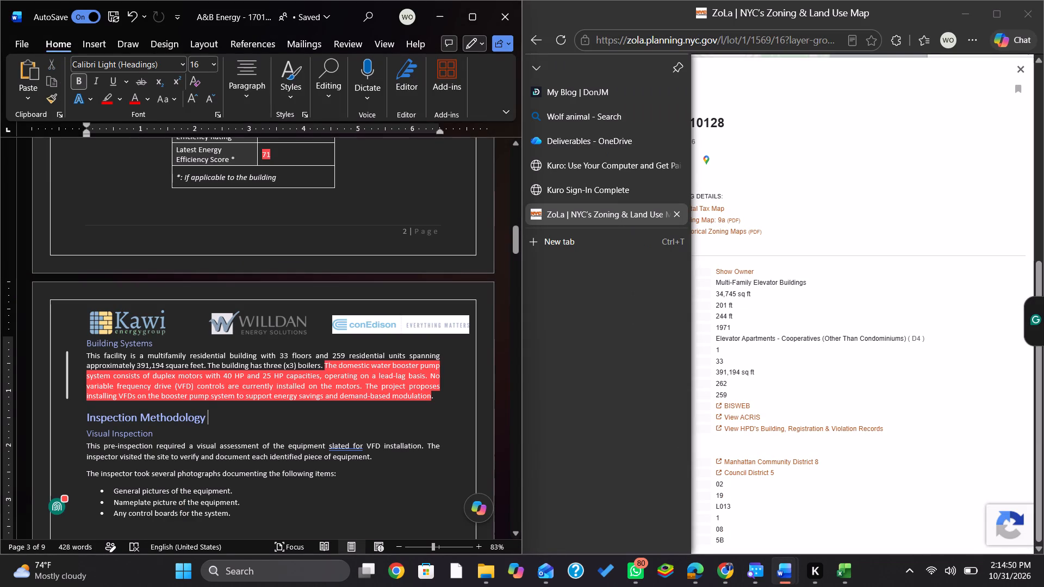
click(343, 449)
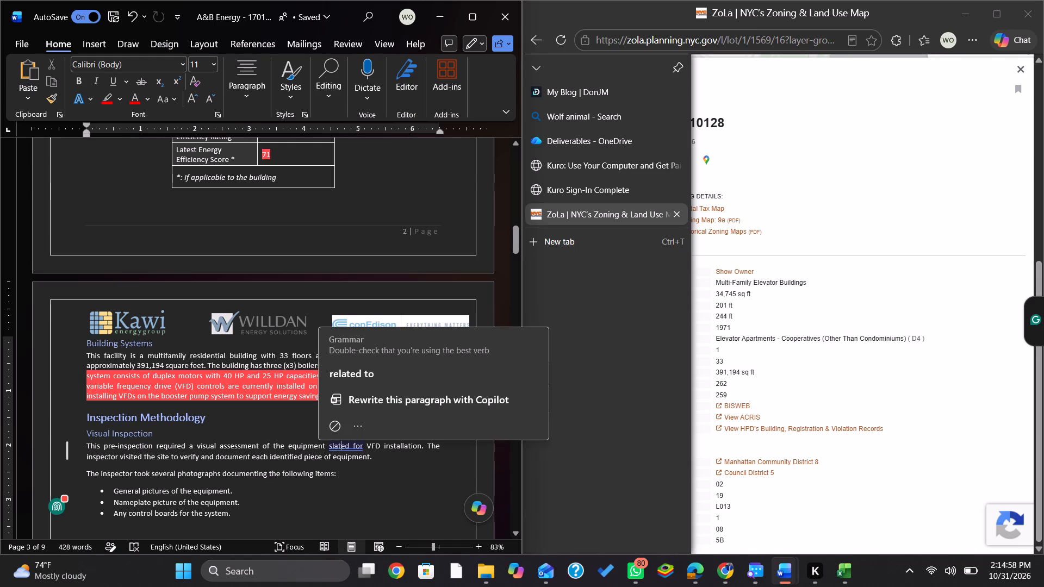
click(334, 427)
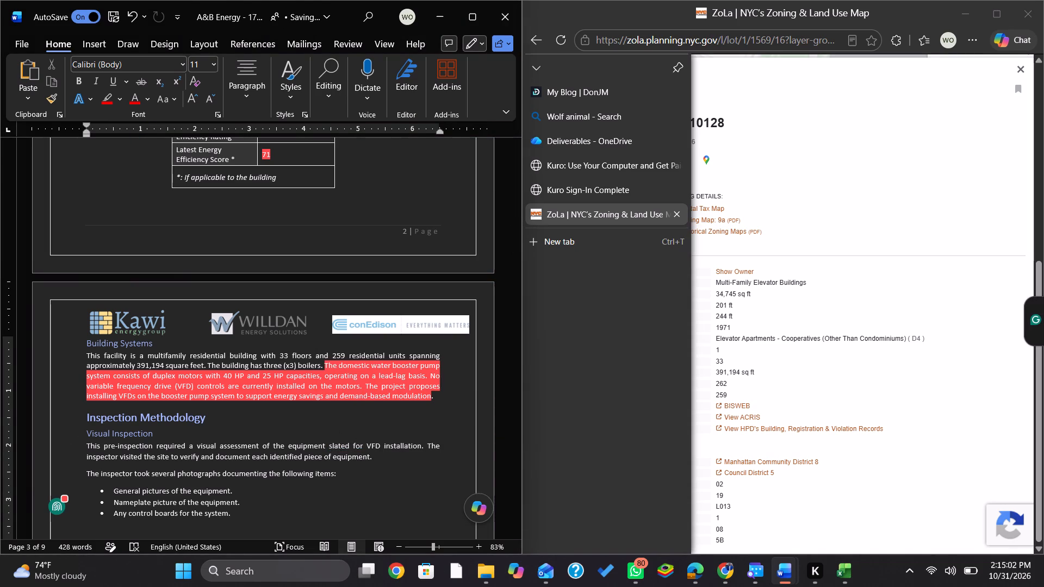
Delete the embedded inspection inventory spreadsheet under the Inspection Findings heading.
scroll(334, 468, down, 4)
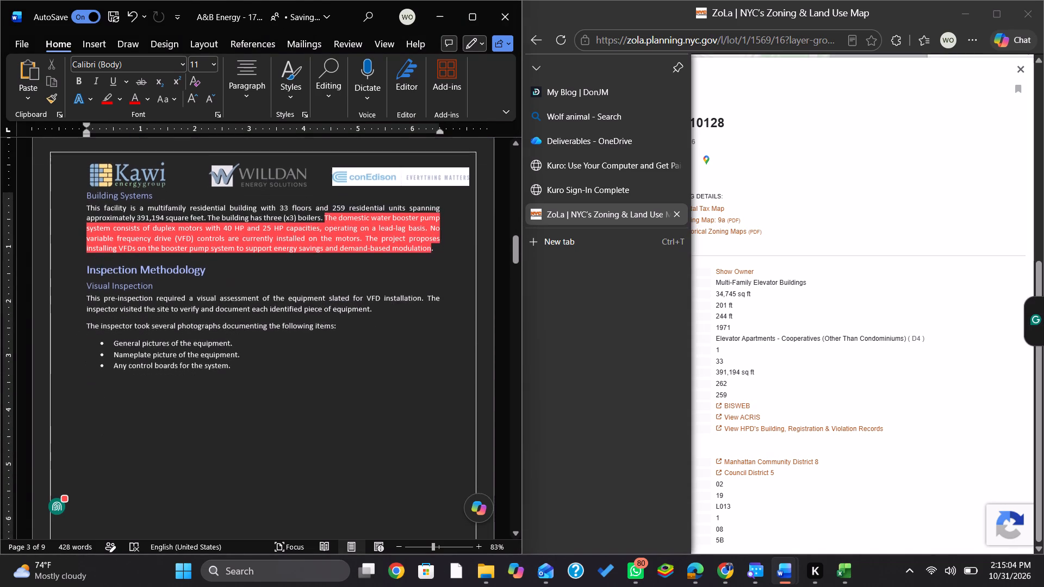
scroll(334, 468, down, 3)
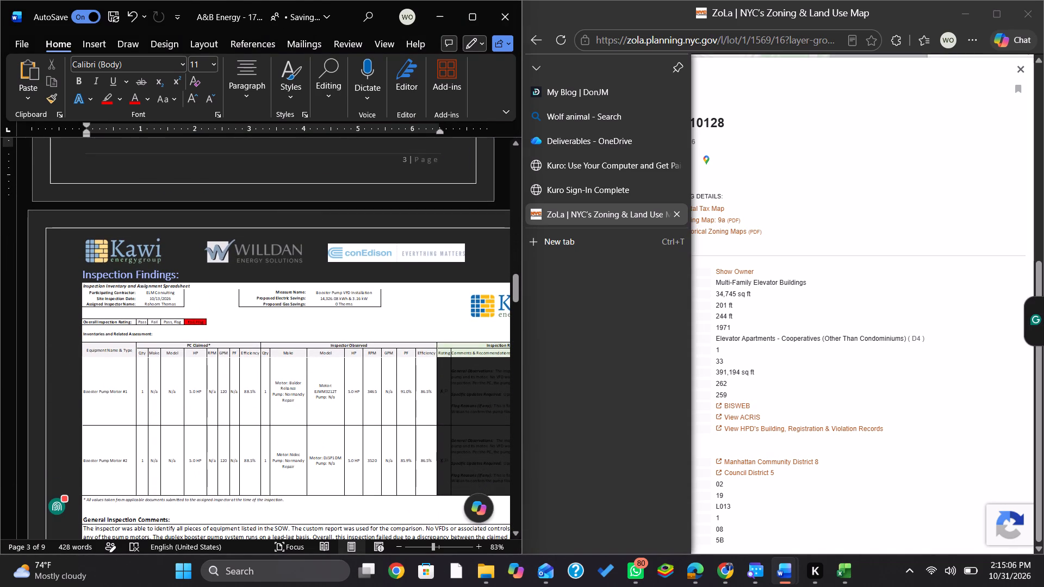
click(268, 420)
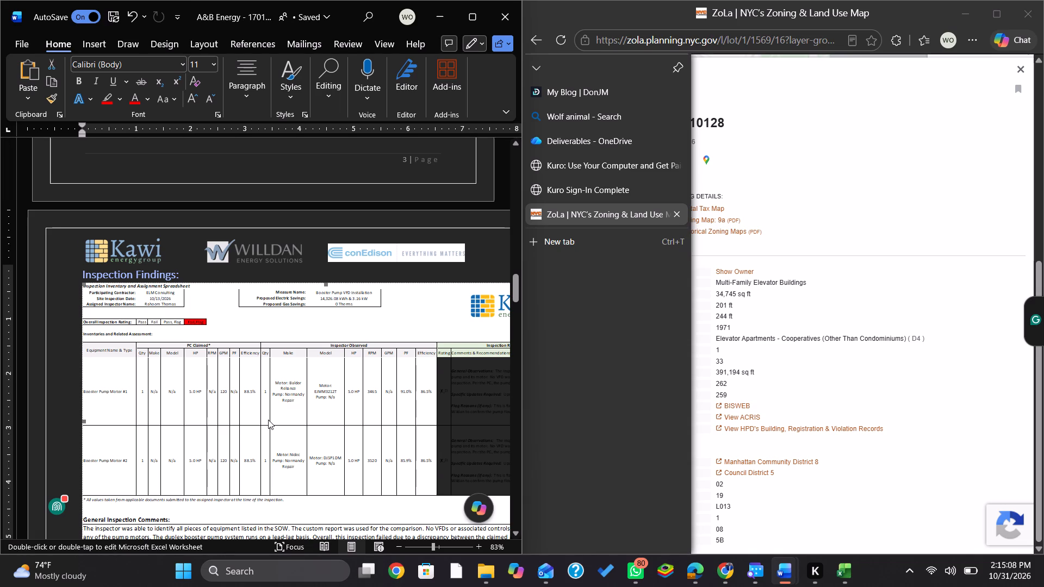
key(BackSpace)
Maximize the report window at the General Building Pictures section.
scroll(268, 420, down, 5)
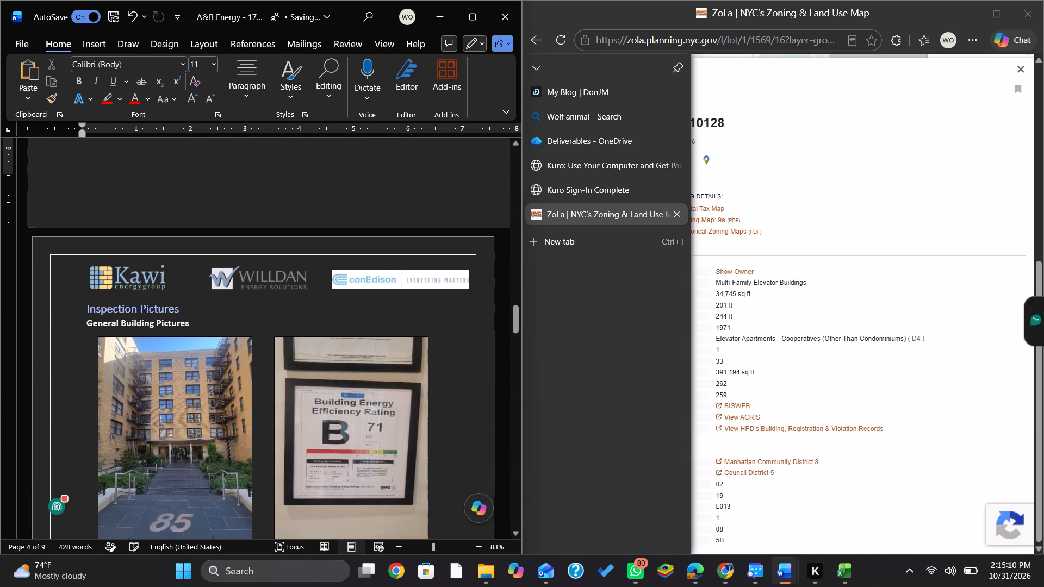
scroll(268, 420, down, 2)
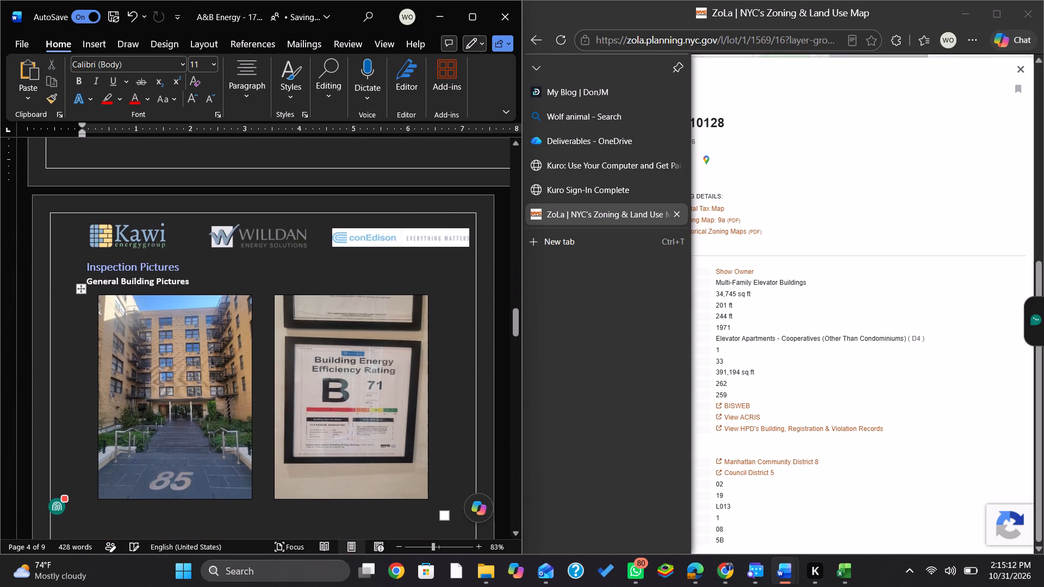
click(475, 18)
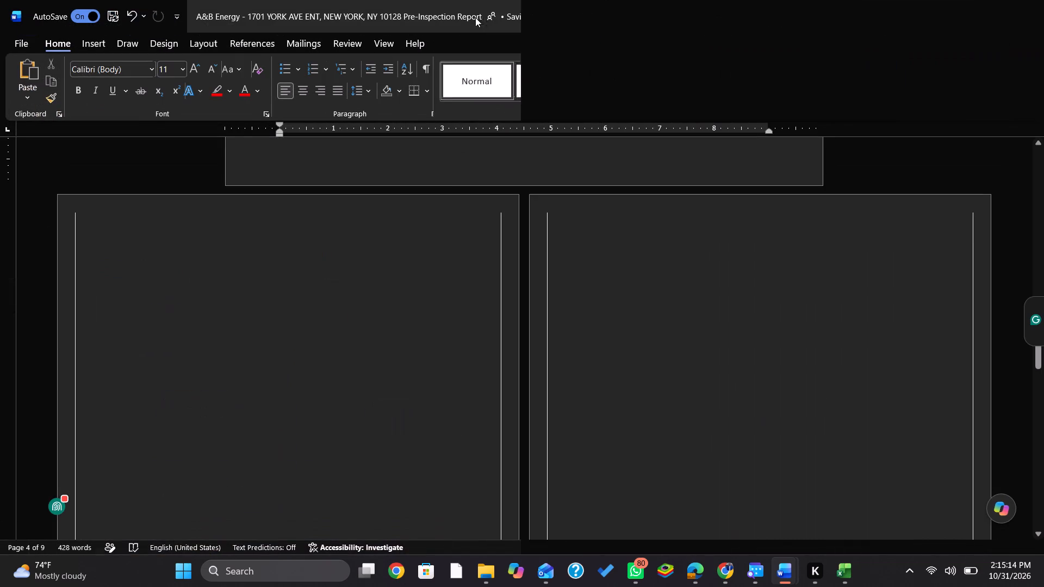
click(169, 402)
right_click(172, 398)
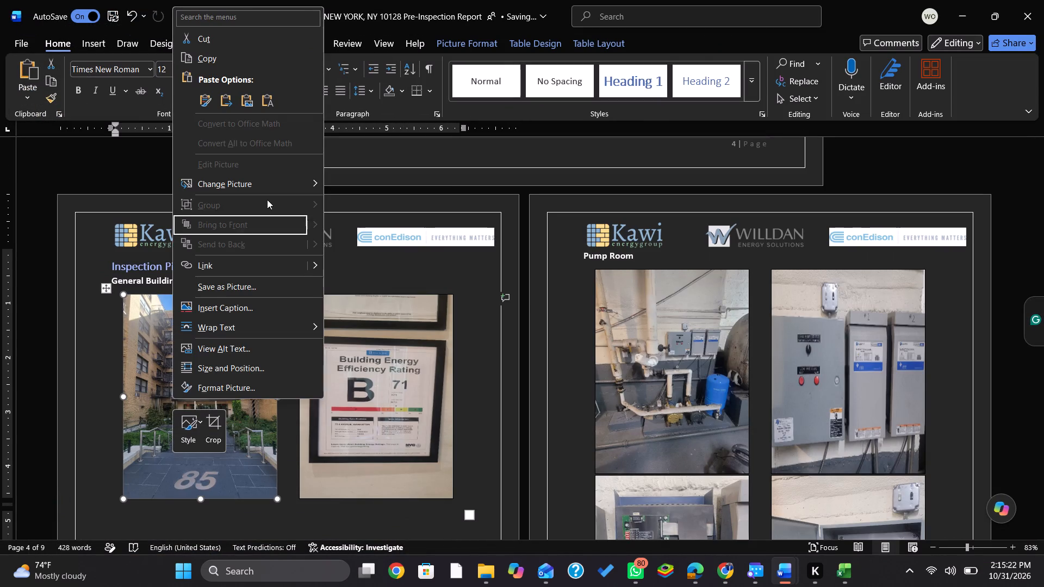
click(382, 186)
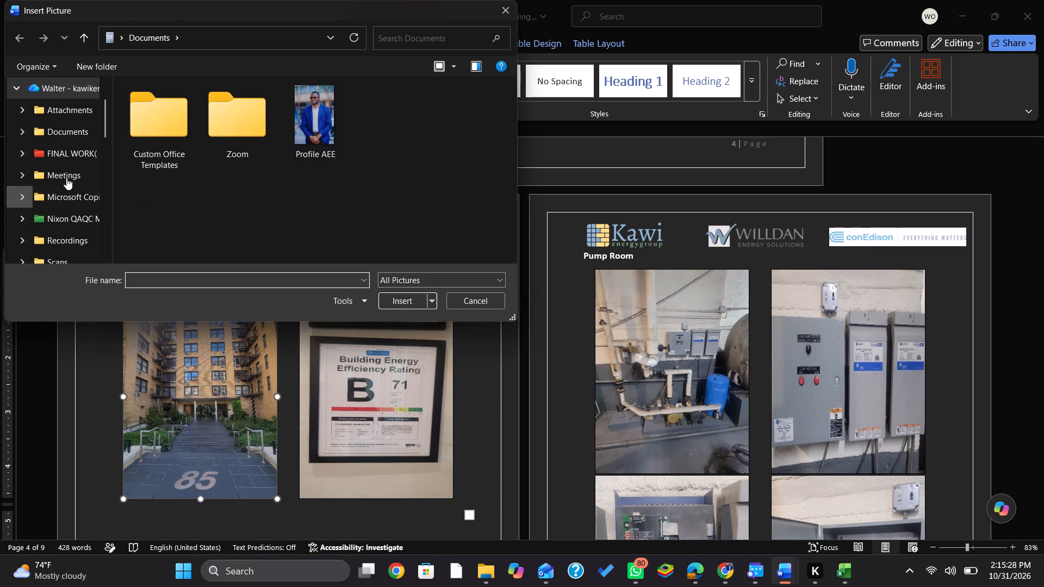
scroll(67, 173, down, 4)
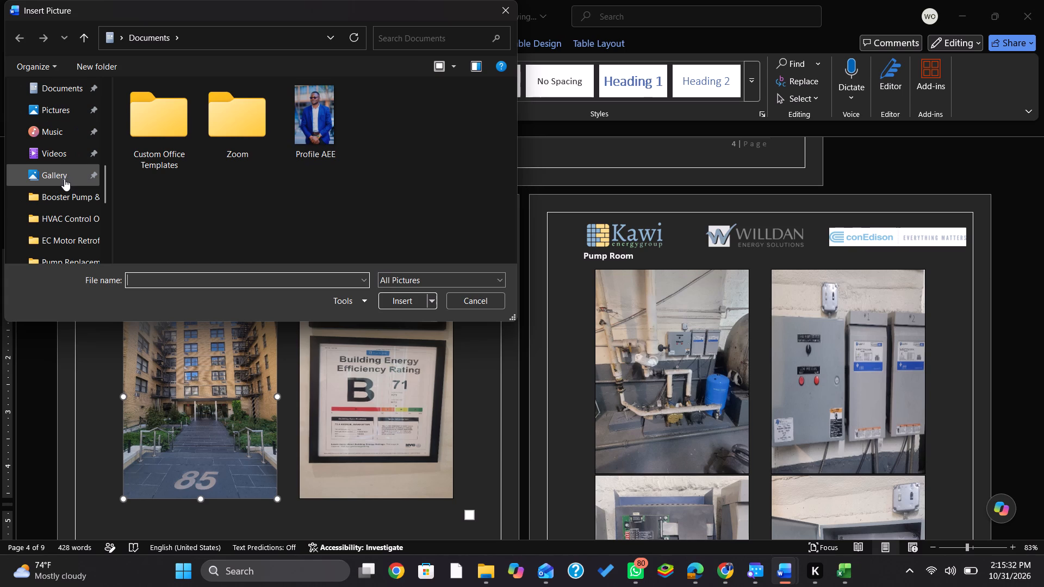
scroll(64, 179, up, 5)
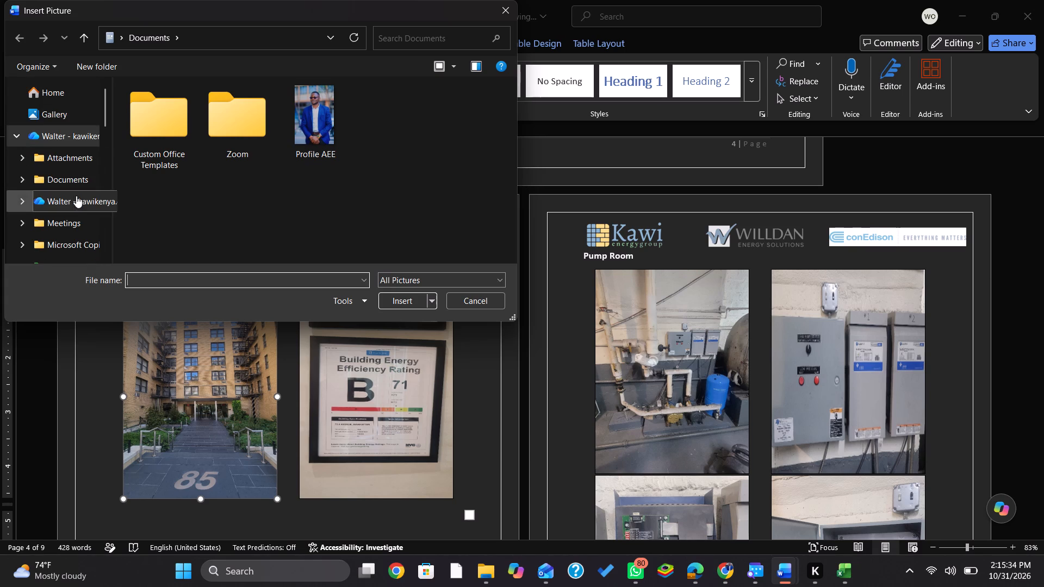
scroll(76, 196, down, 2)
click(57, 238)
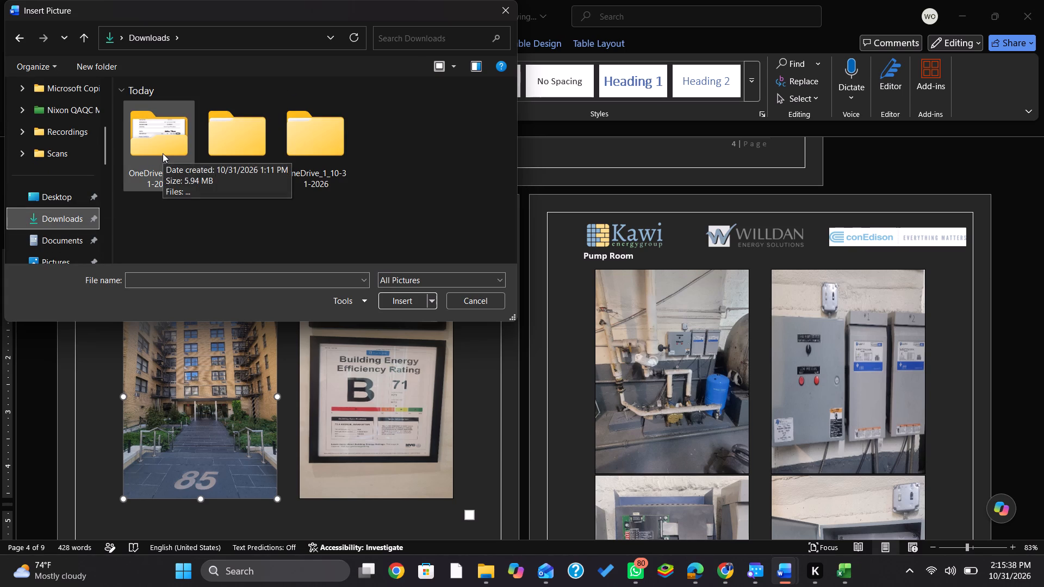
double_click(256, 144)
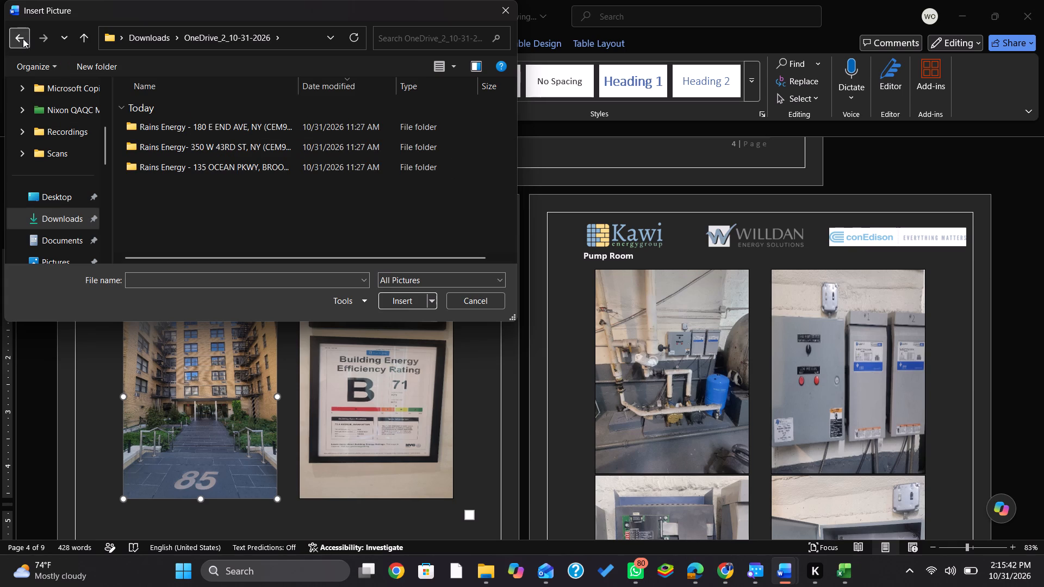
click(23, 35)
double_click(312, 142)
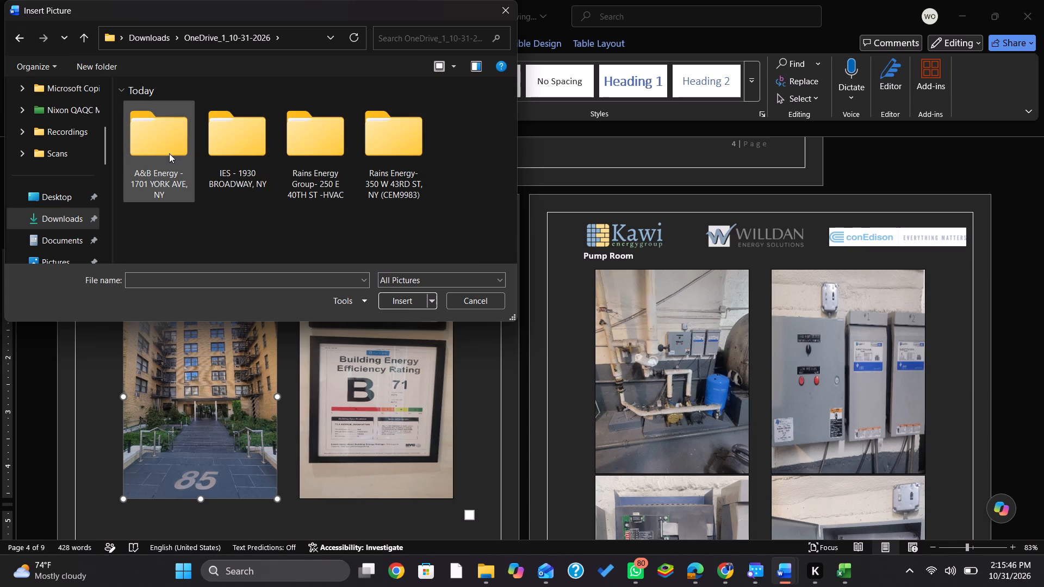
double_click(169, 153)
double_click(240, 147)
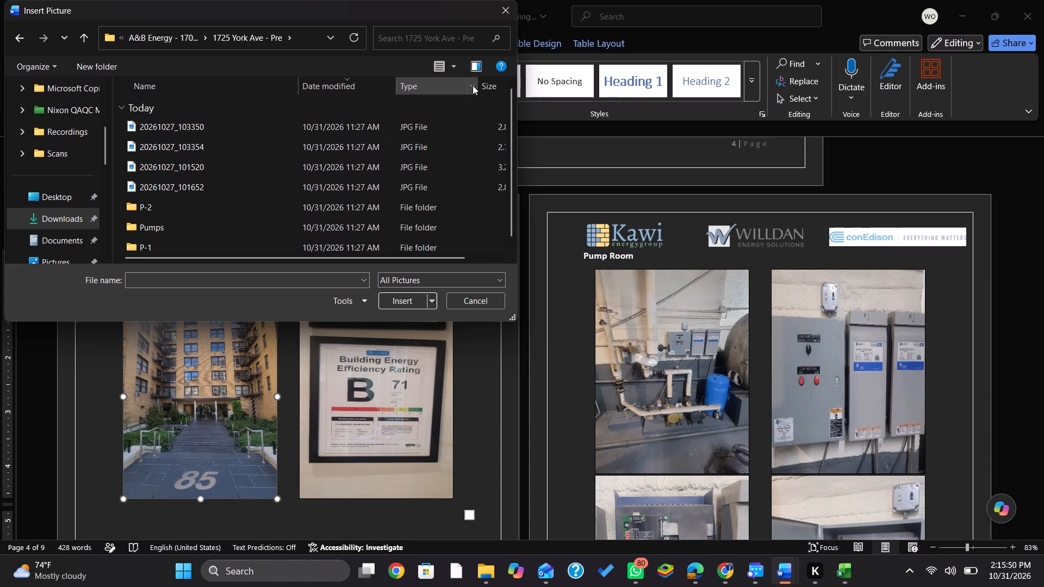
click(455, 65)
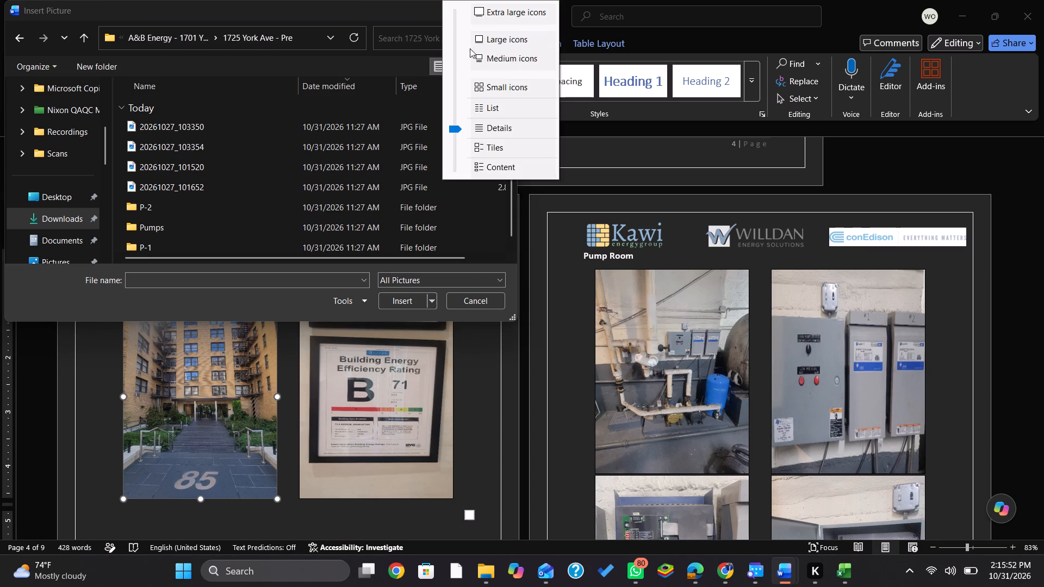
click(490, 38)
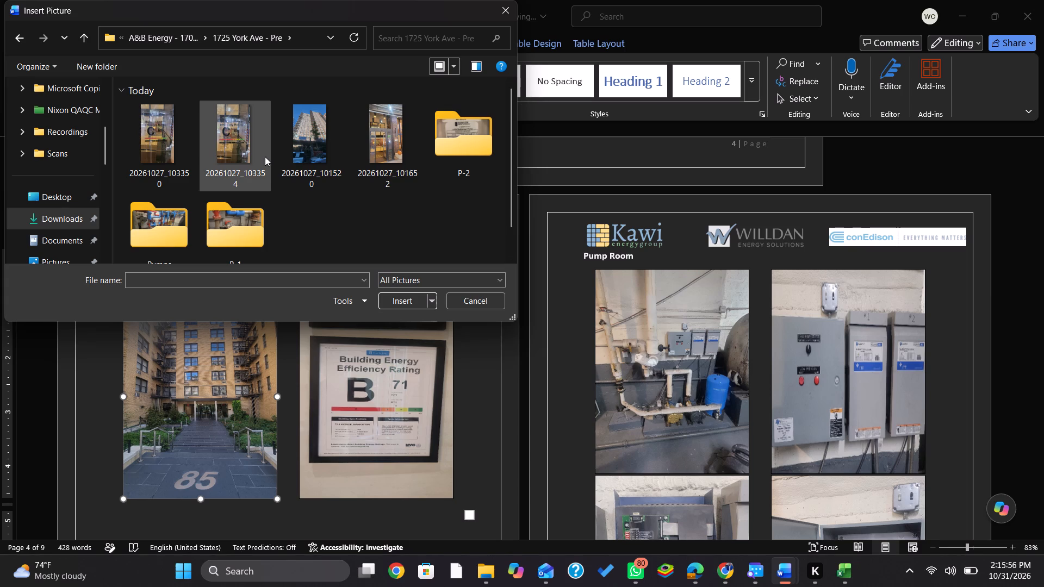
click(315, 133)
click(393, 298)
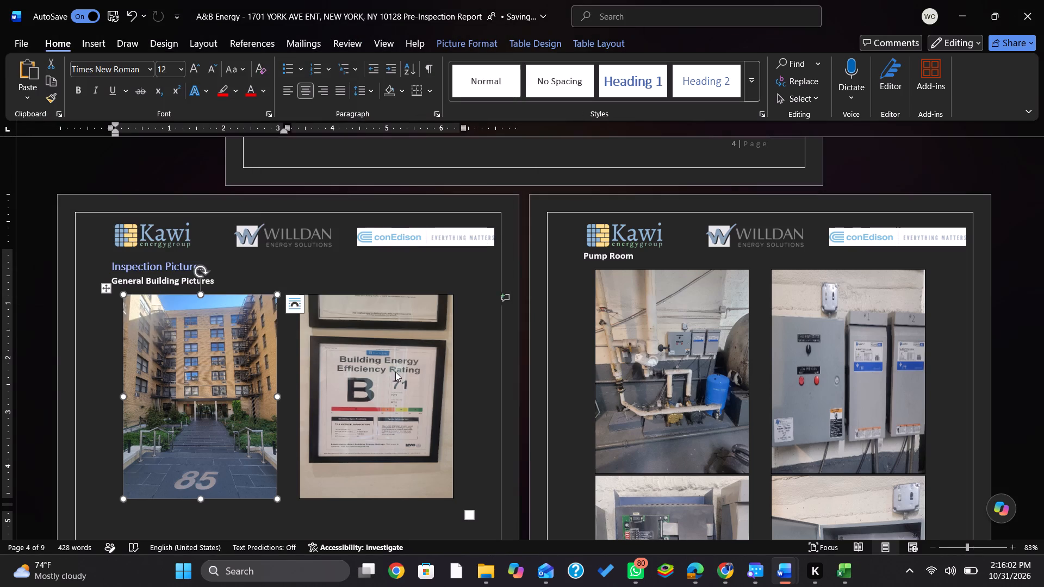
Replace the Building Energy Efficiency Rating picture with photo 20261027_103354 from the same folder.
click(364, 390)
right_click(364, 390)
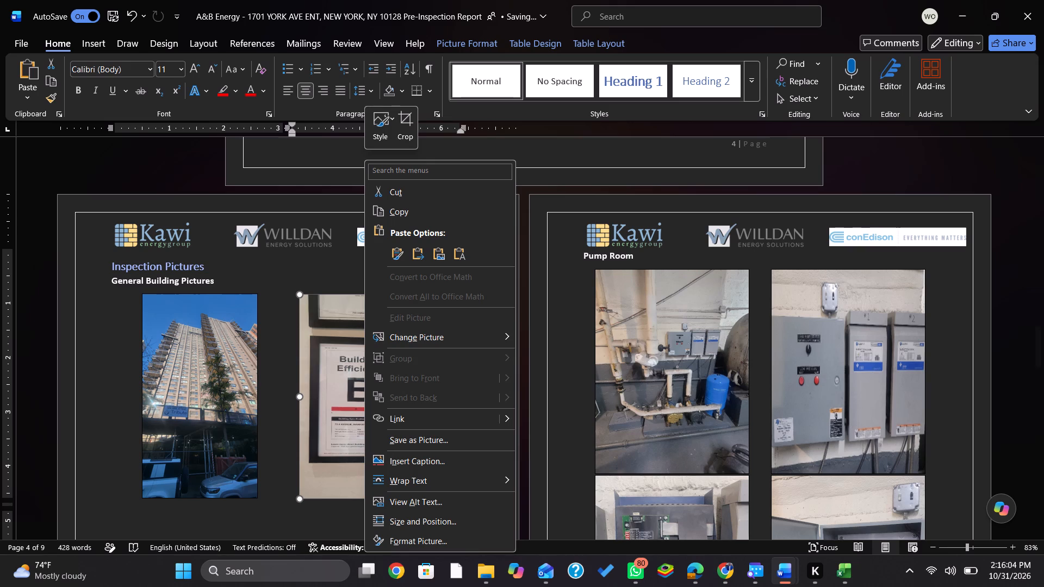
click(575, 338)
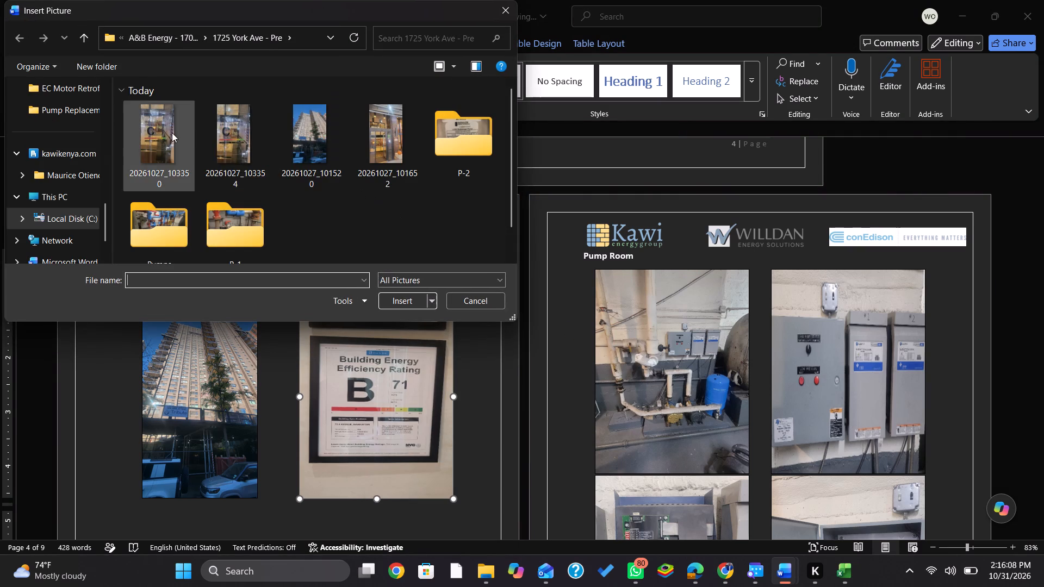
click(229, 136)
click(408, 298)
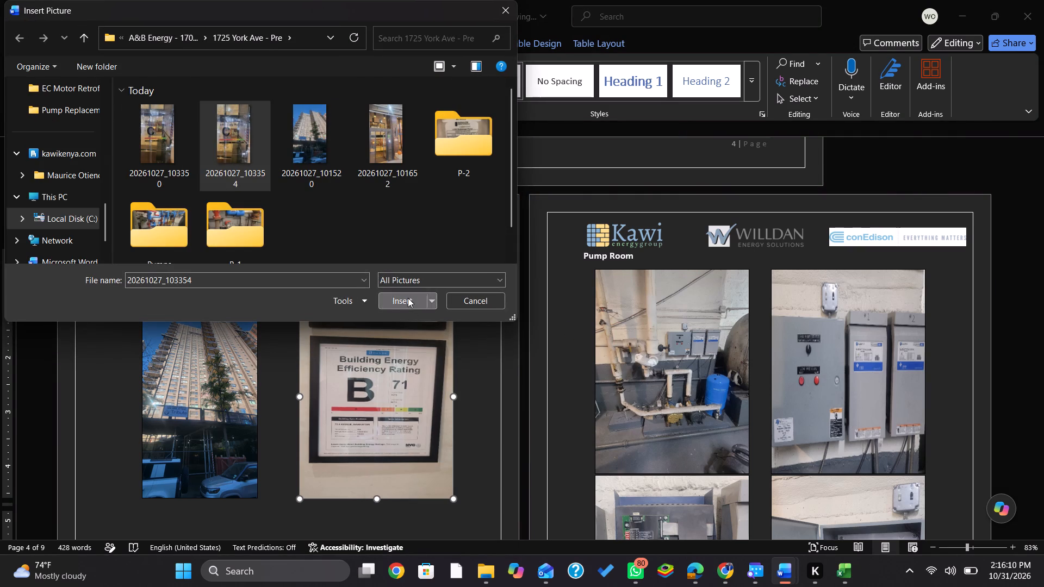
Widen the two General Building Pictures to nearly matching widths, with the energy rating picture about 2.83 inches across.
scroll(399, 300, down, 3)
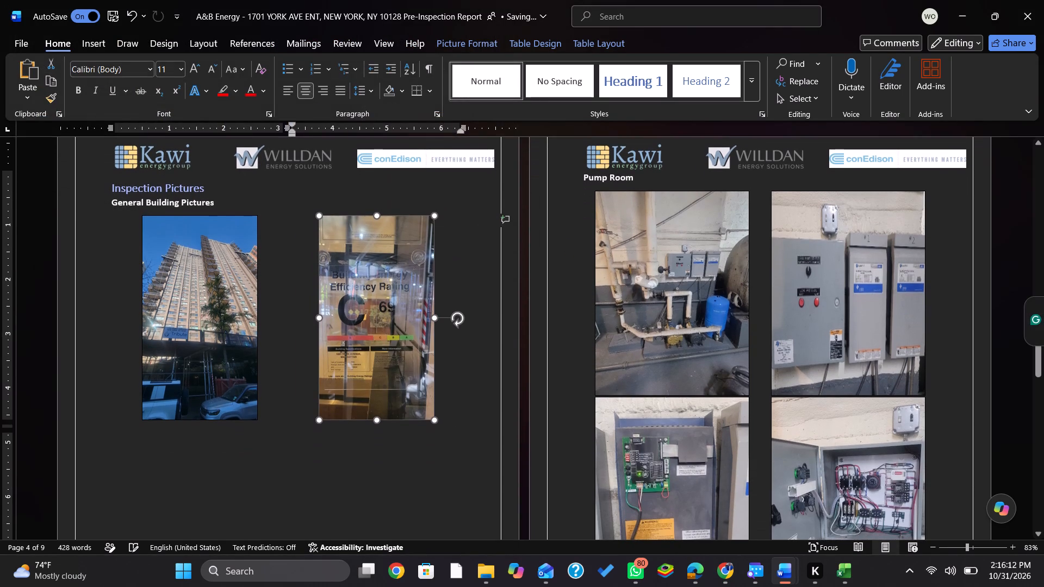
click(382, 326)
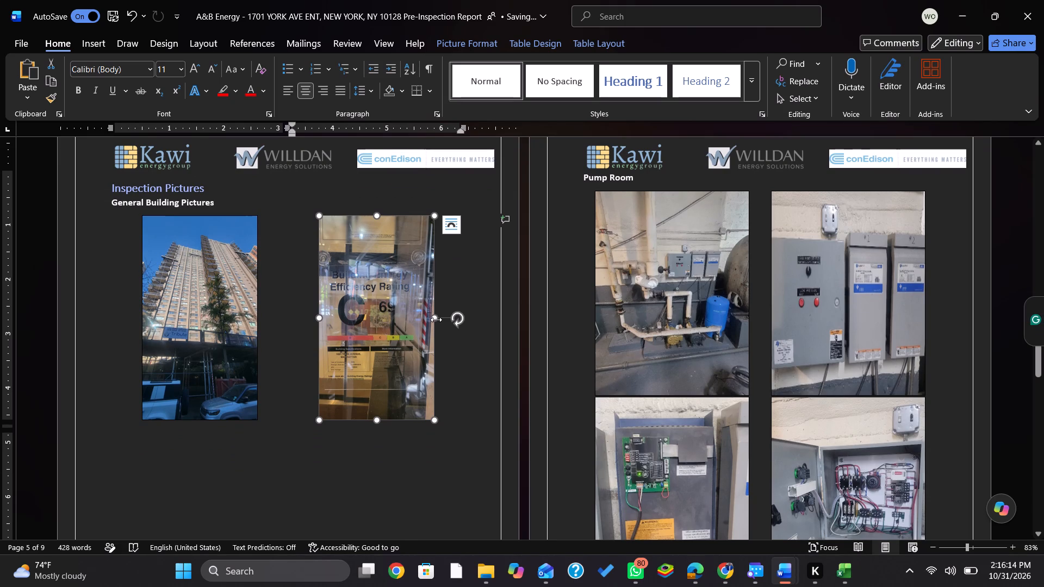
drag(436, 320, 479, 324)
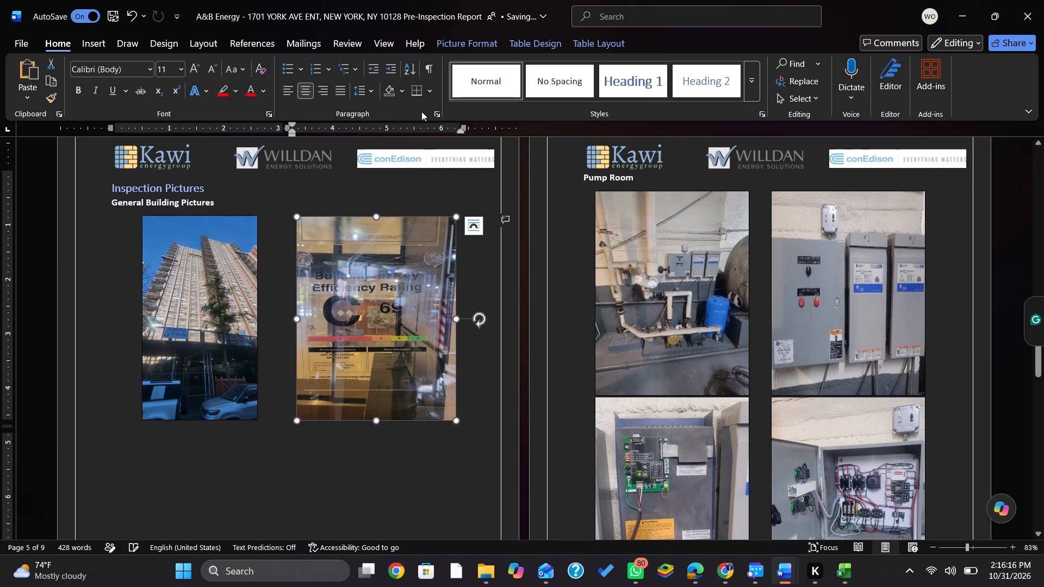
click(468, 42)
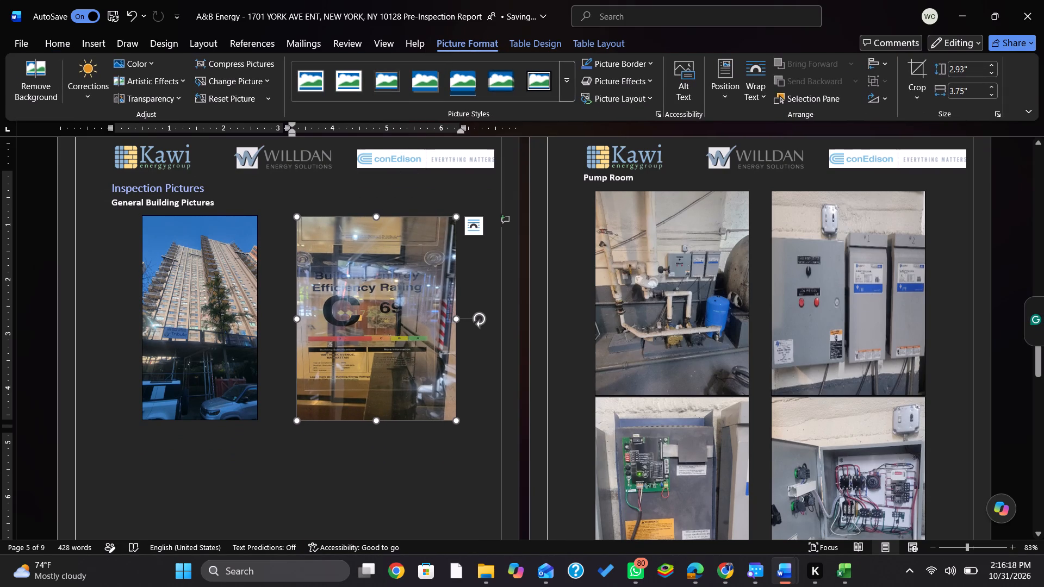
click(202, 317)
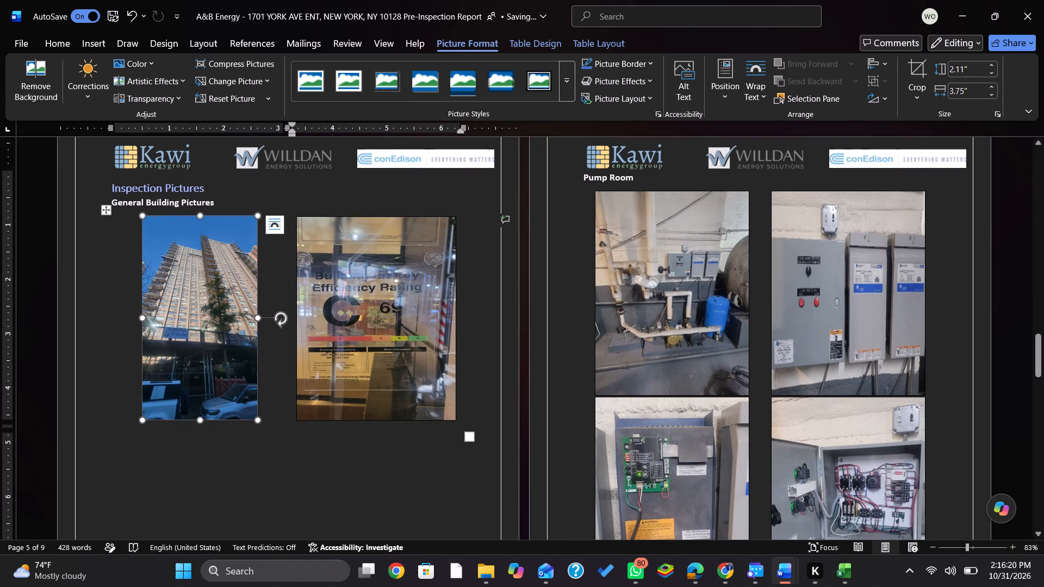
drag(257, 318, 264, 318)
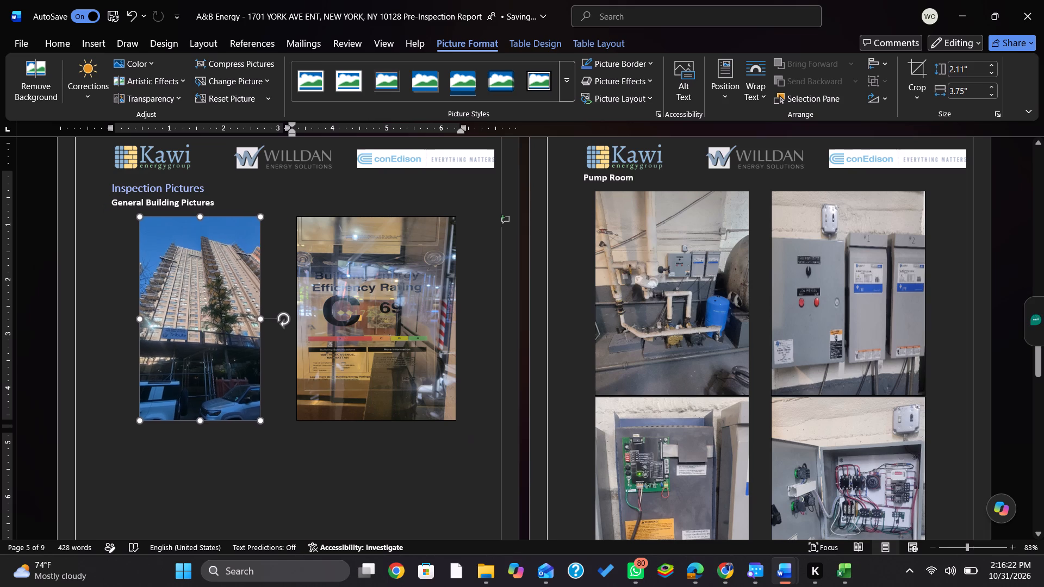
drag(264, 318, 296, 320)
click(377, 322)
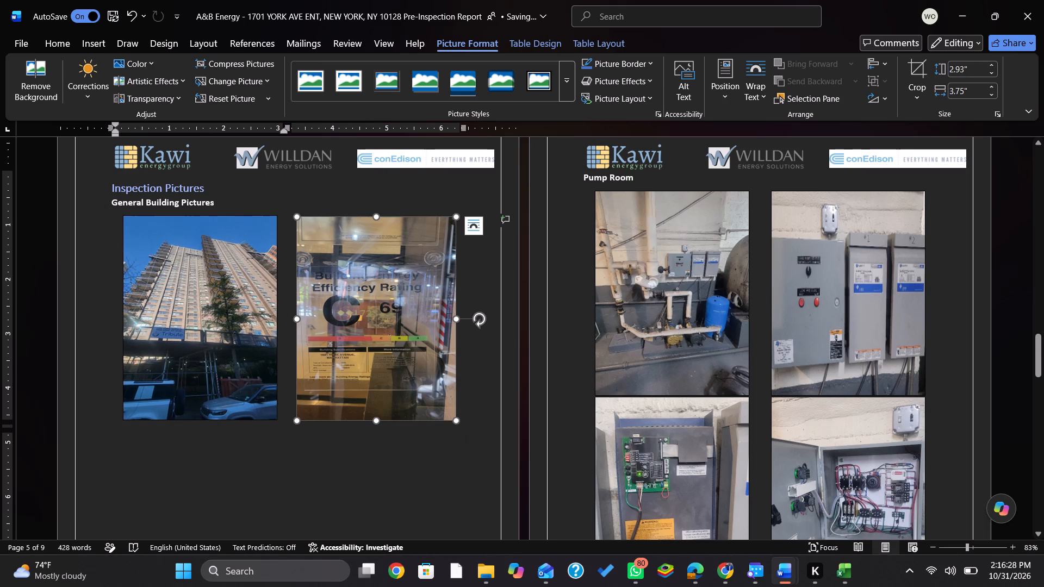
click(456, 319)
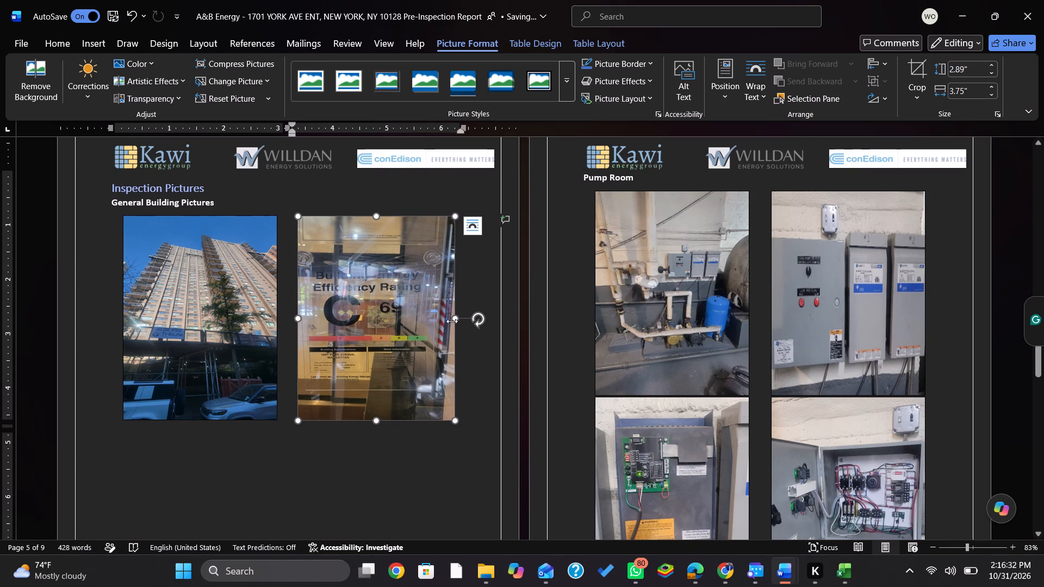
click(456, 319)
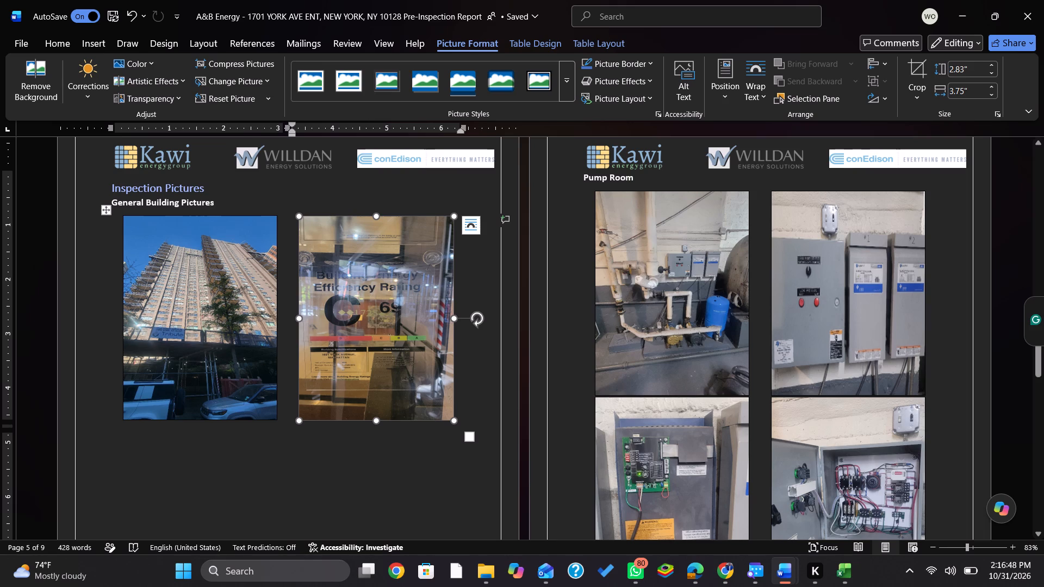
Review the report from the Building Systems text through Inspection Findings to the Pump Room pictures.
scroll(189, 362, up, 15)
scroll(192, 359, up, 17)
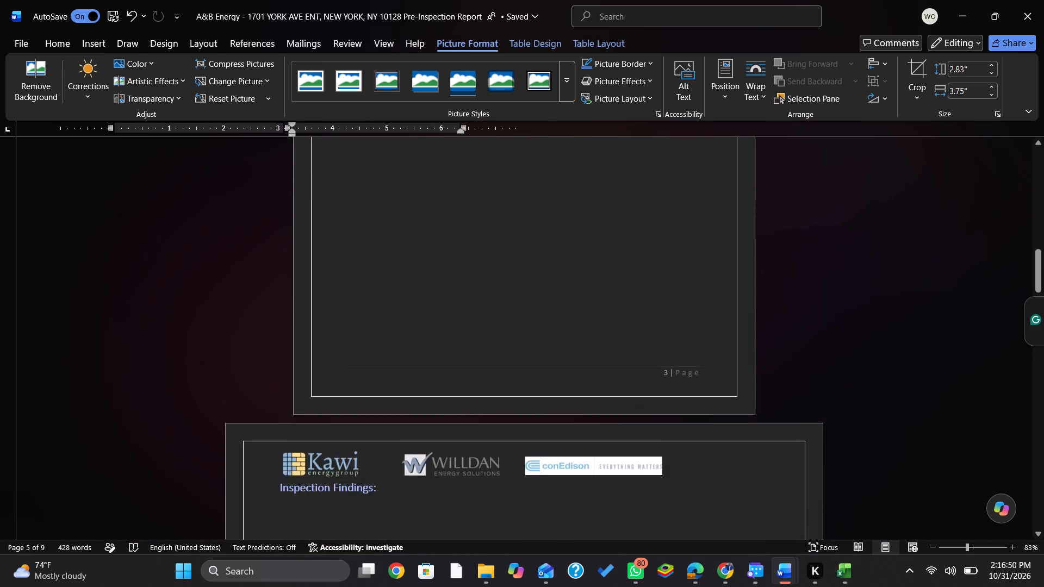
scroll(192, 358, up, 10)
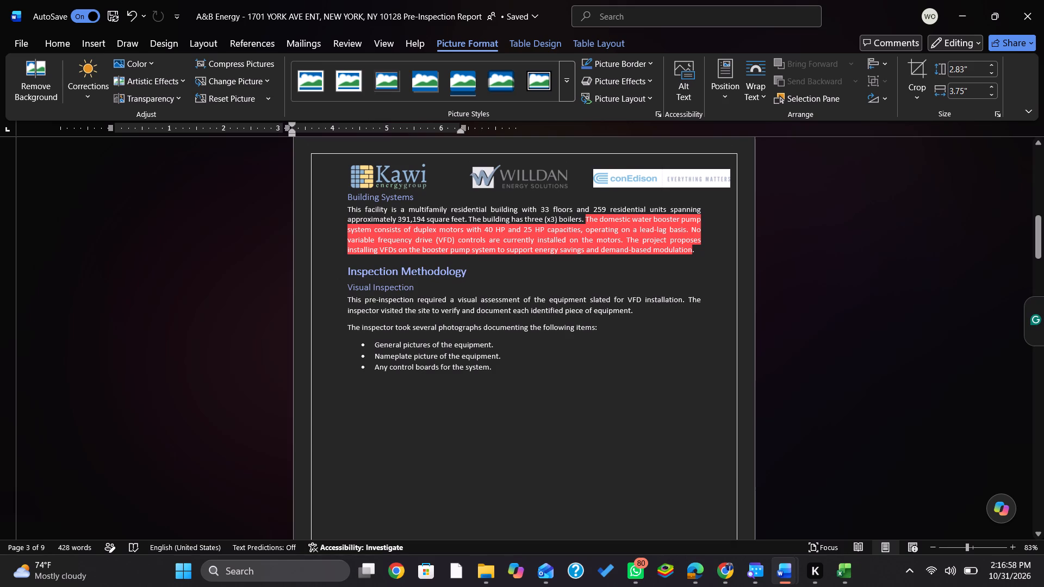
scroll(457, 335, down, 19)
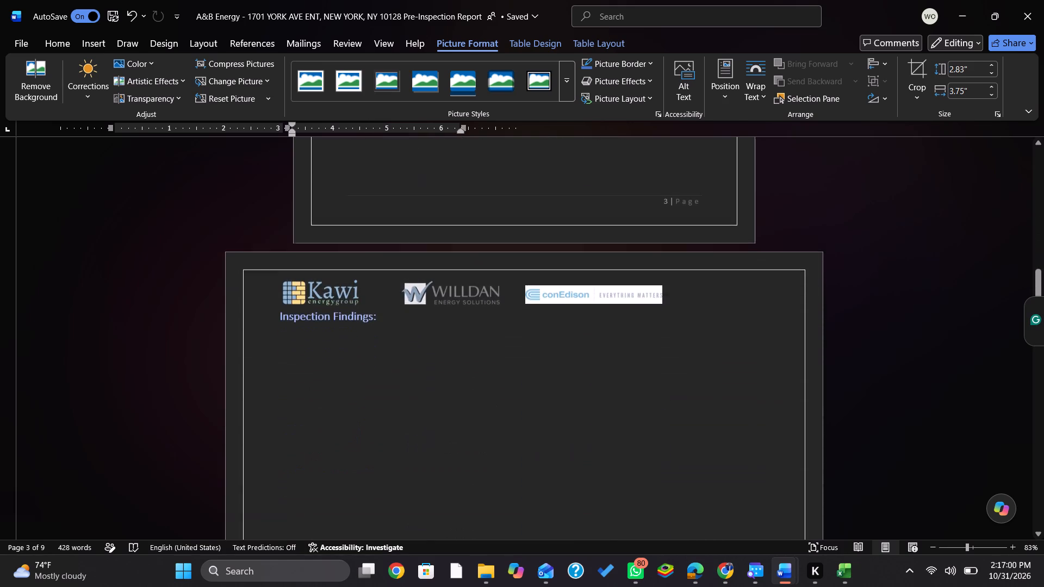
scroll(452, 338, down, 19)
scroll(450, 342, down, 7)
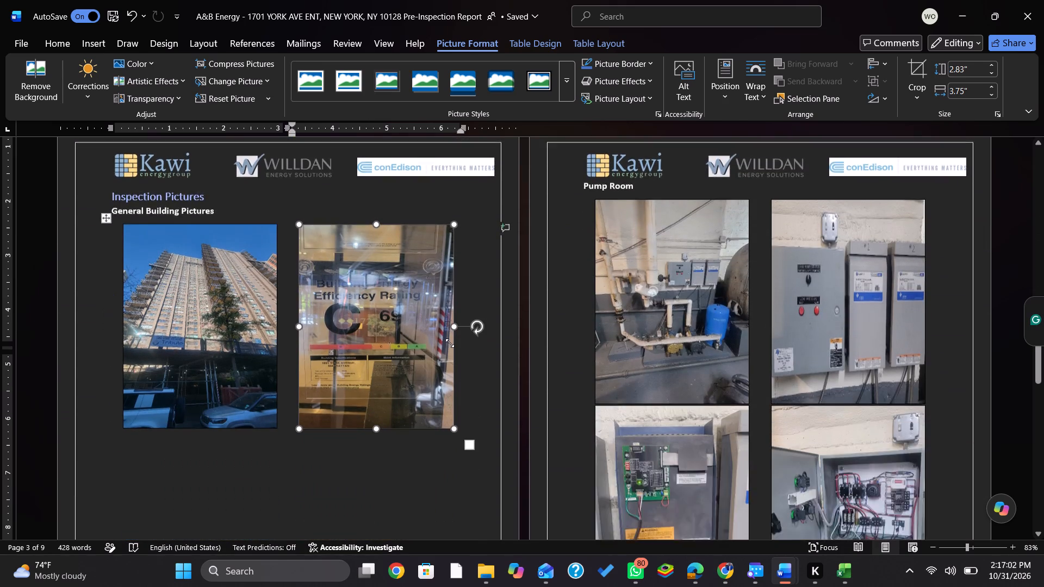
scroll(449, 343, down, 5)
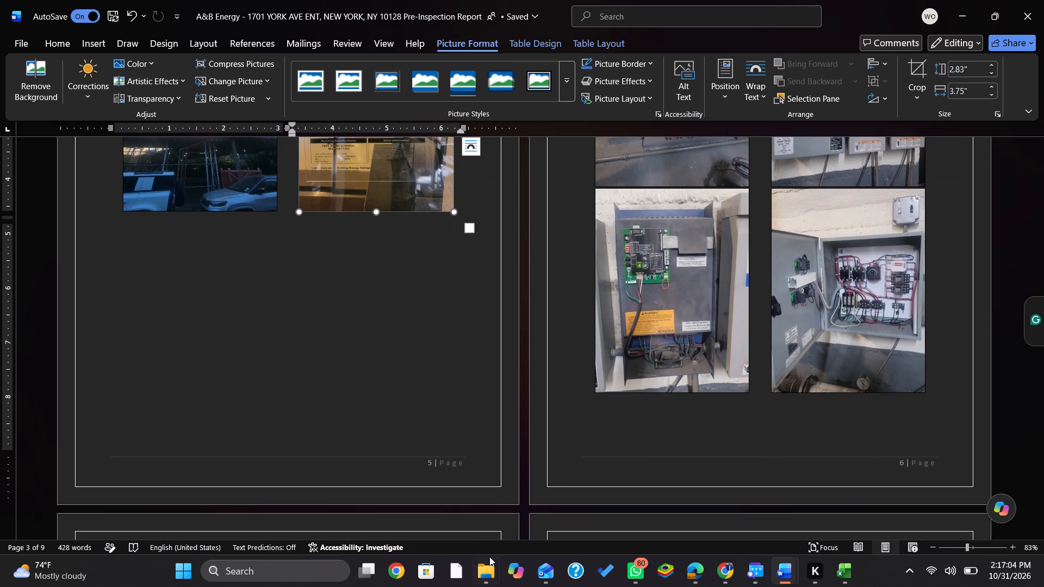
click(470, 519)
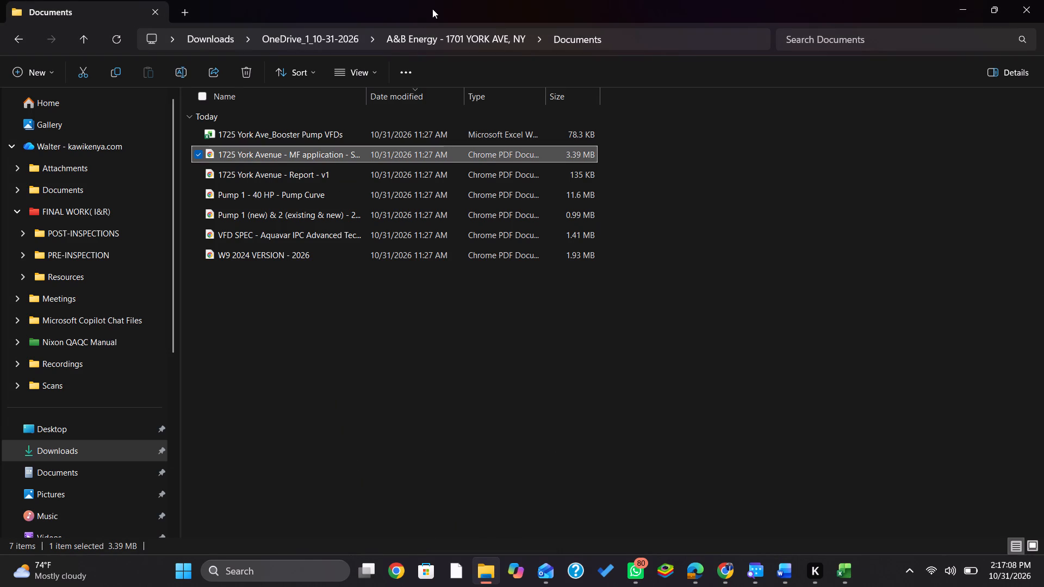
click(419, 43)
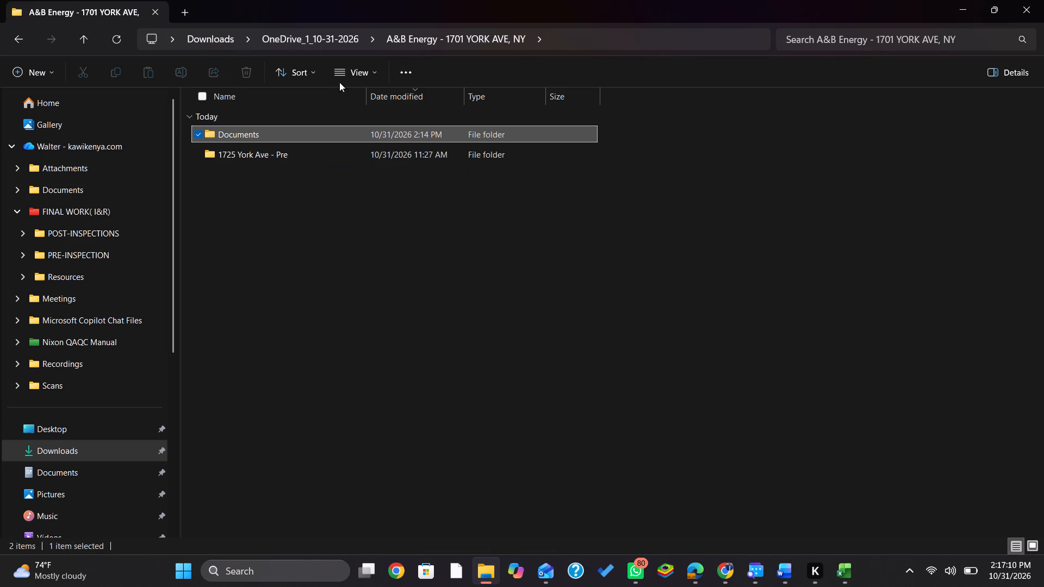
double_click(285, 152)
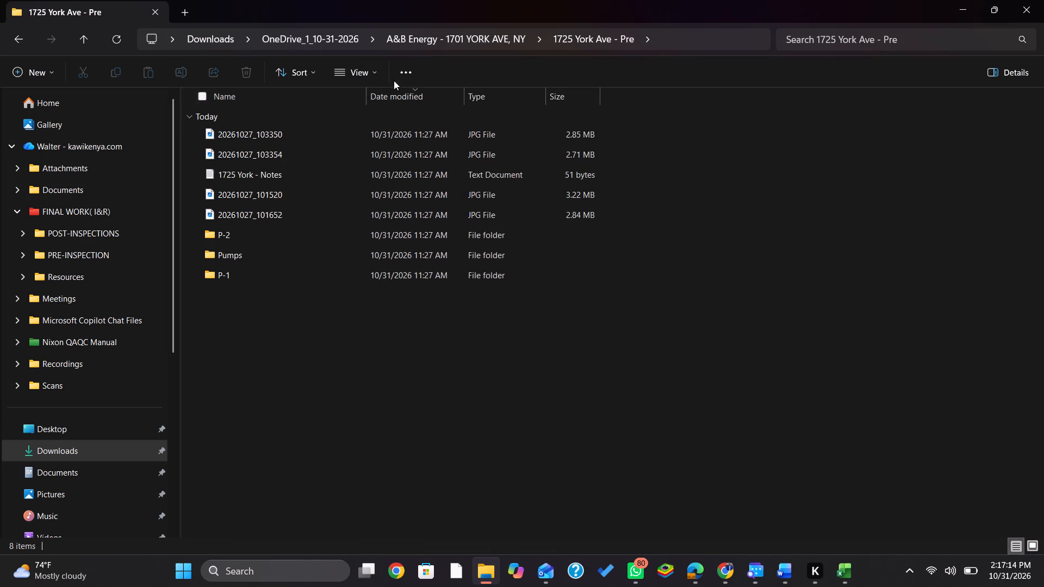
double_click(258, 174)
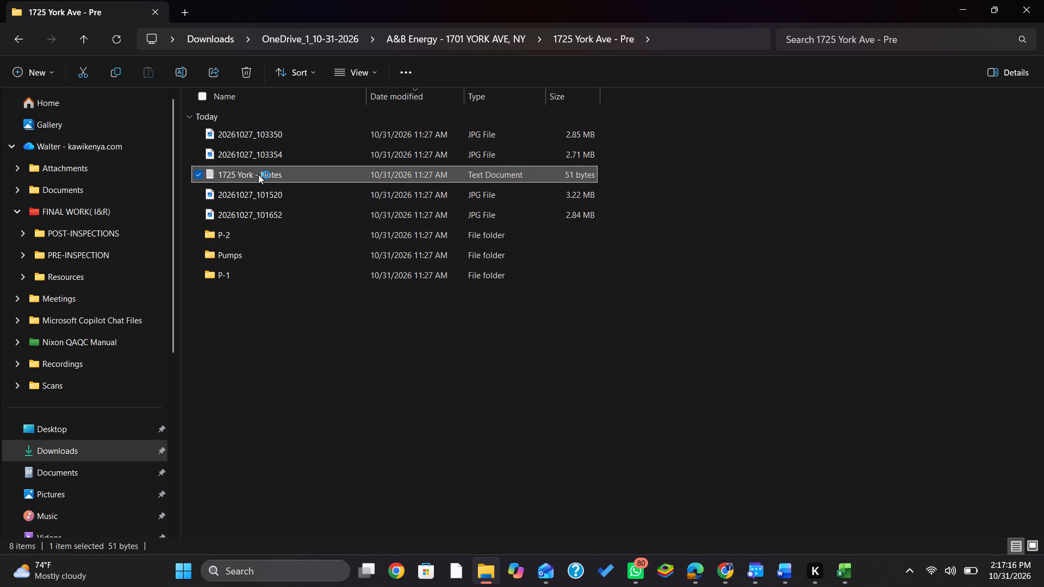